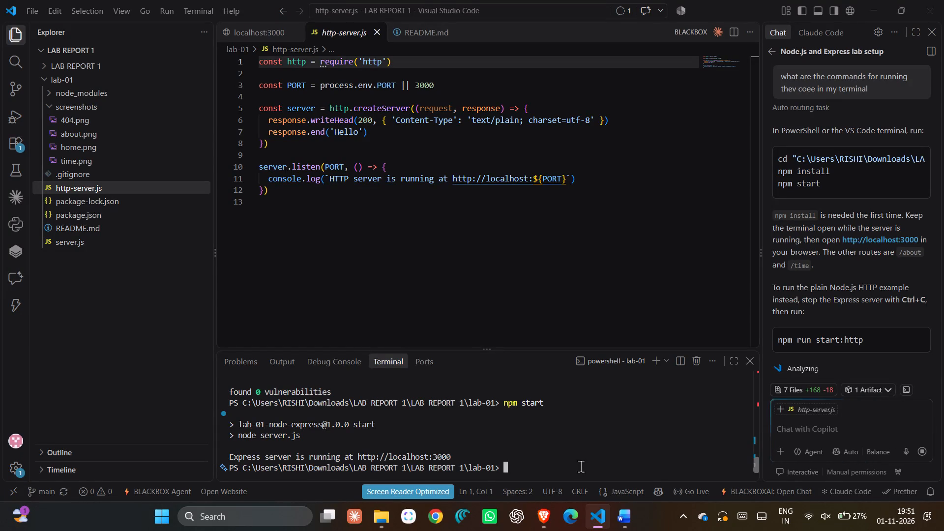
{"action": "left_click", "coordinate": [432, 460]}
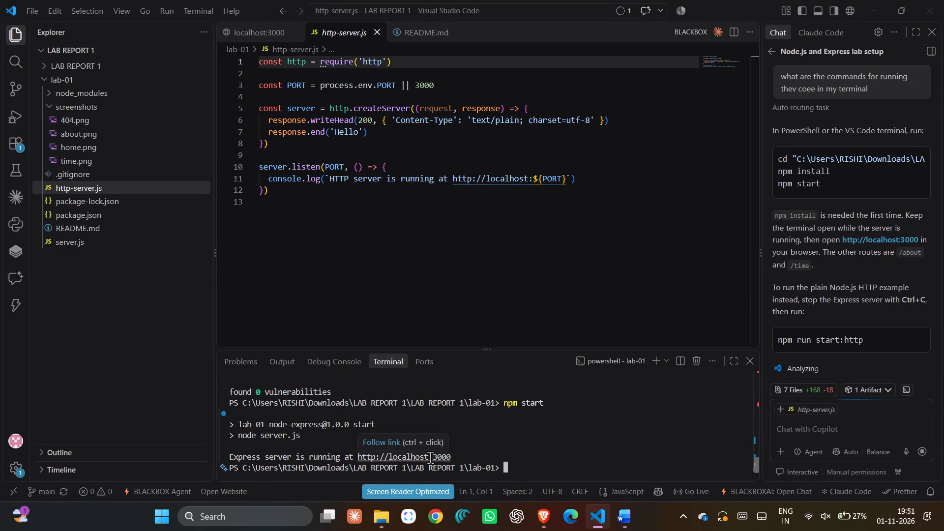
{"action": "left_click", "coordinate": [430, 457], "text": "ctrl"}
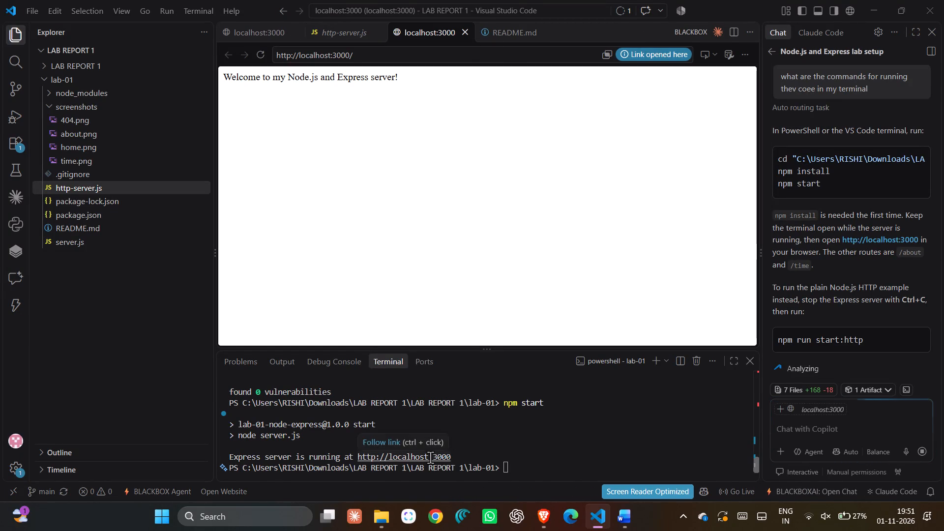
{"action": "left_click", "coordinate": [933, 33]}
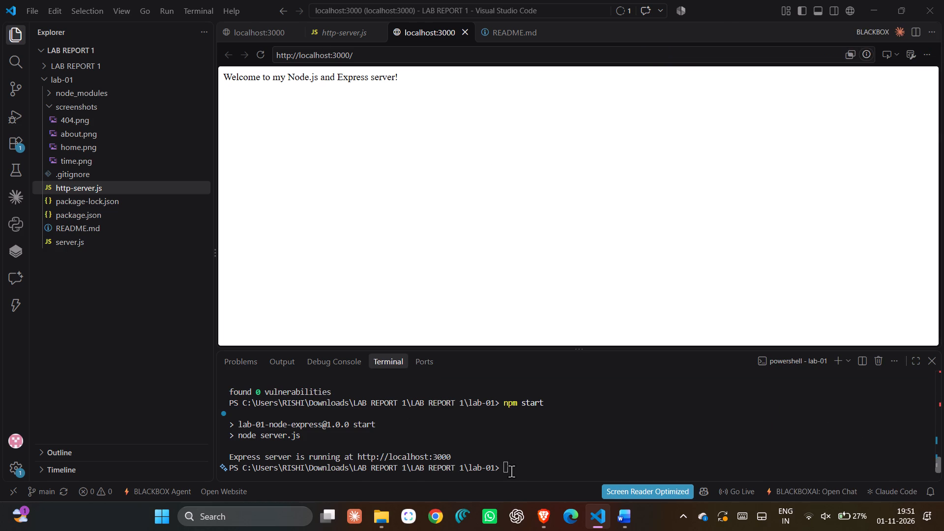
Capture a full-screen screenshot showing the localhost:3000 preview and the terminal, and copy it.
{"action": "key", "text": "Print"}
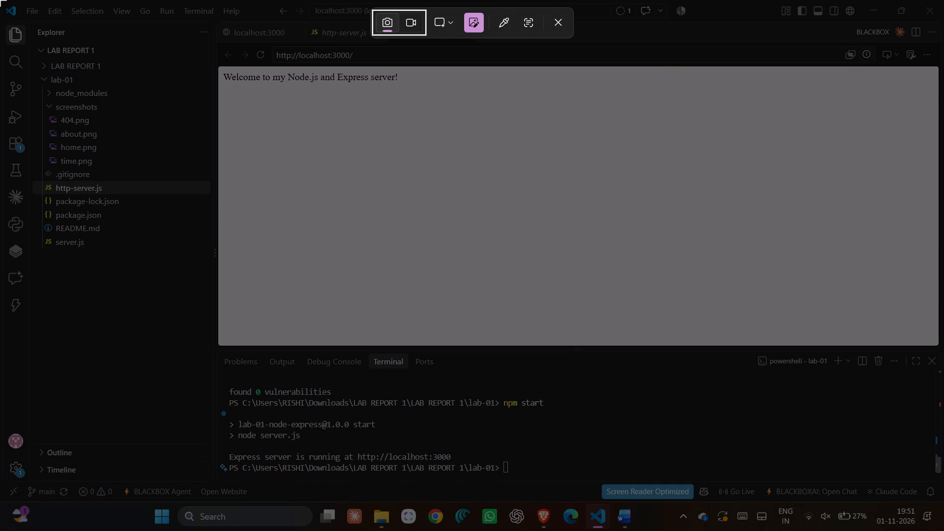
{"action": "left_click_drag", "start_coordinate": [0, 0], "coordinate": [943, 525]}
{"action": "key", "text": "ctrl+Return"}
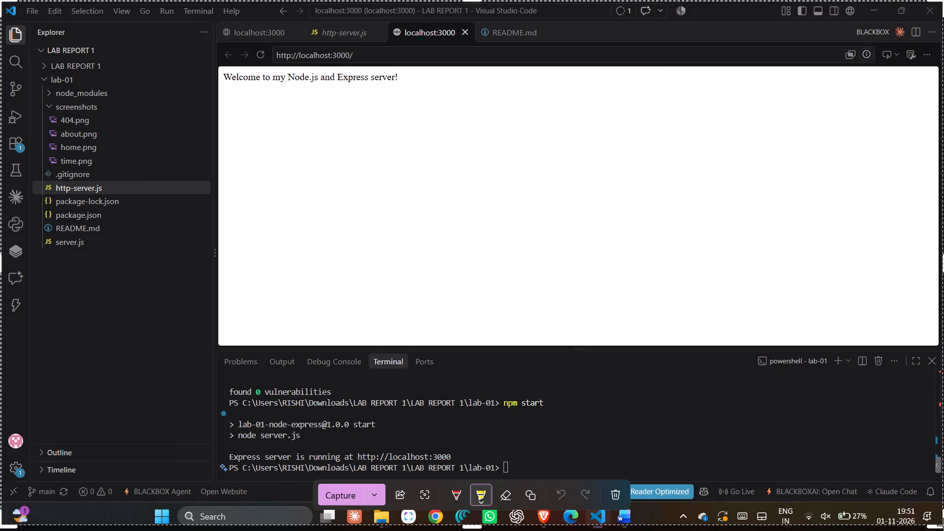
In the LAB_1 Word document, replace the two old editor screenshots under Output Screenshots with the new capture.
{"action": "key", "text": "alt+Tab"}
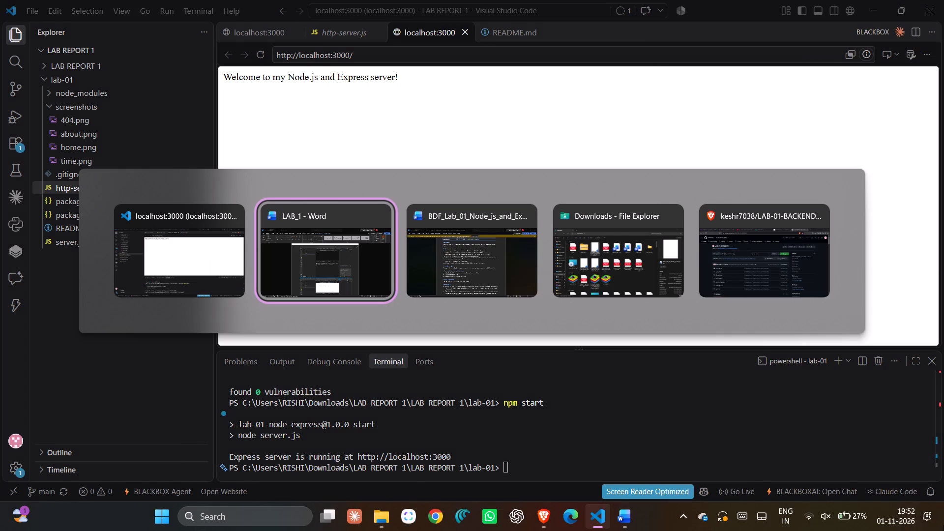
{"action": "left_click", "coordinate": [539, 274]}
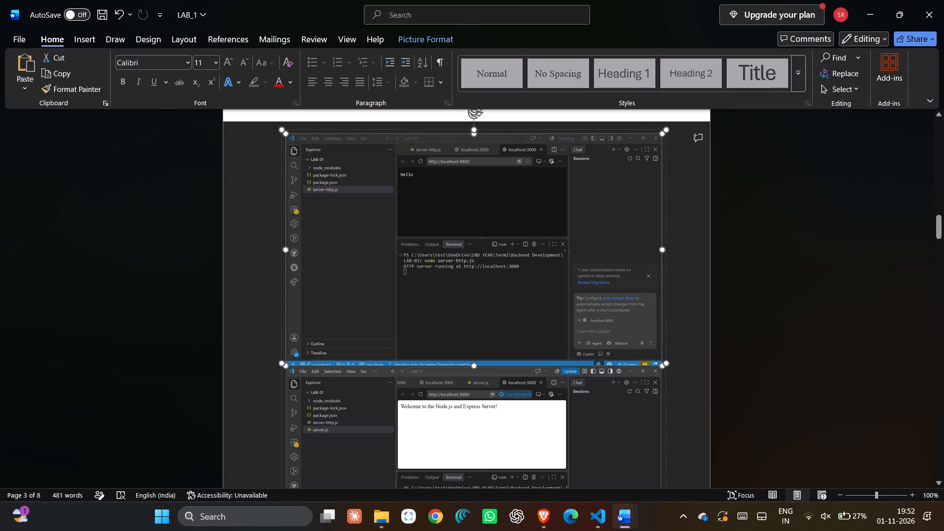
{"action": "key", "text": "BackSpace"}
{"action": "double_click", "coordinate": [488, 244]}
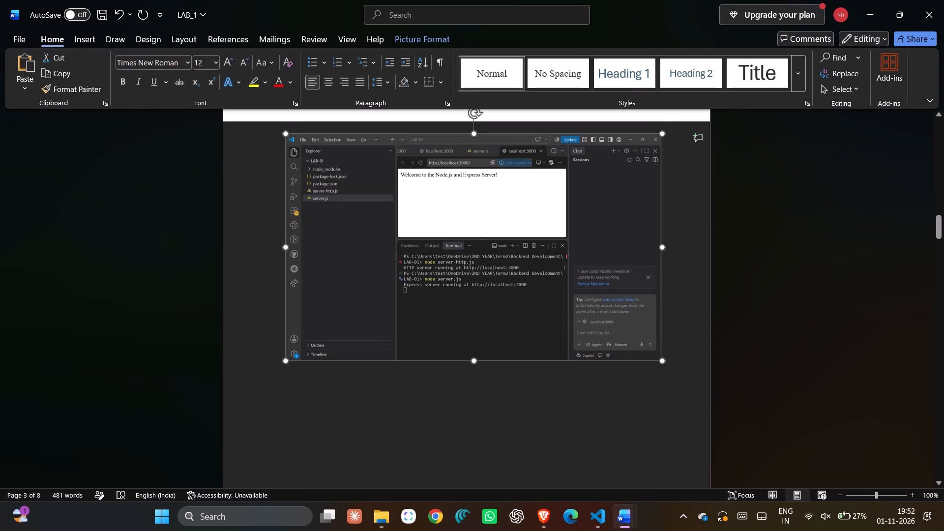
{"action": "left_click", "coordinate": [255, 240]}
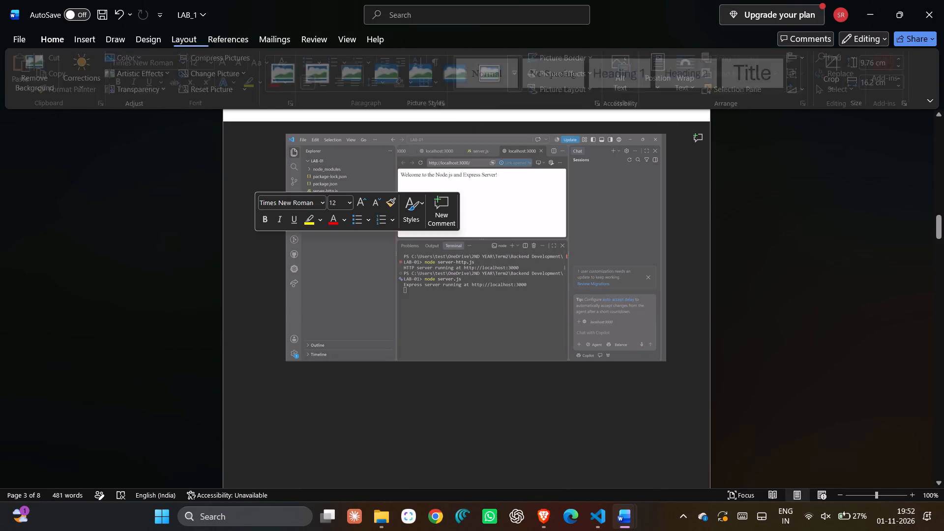
{"action": "key", "text": "ctrl+v"}
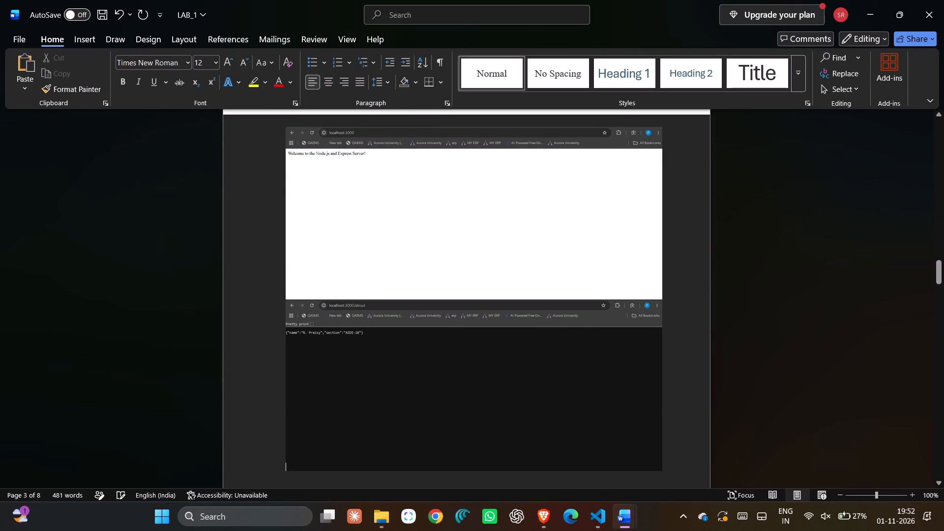
Review the inserted capture and the remaining browser screenshots in the Output Screenshots section.
{"action": "scroll", "coordinate": [501, 294], "scroll_direction": "up", "scroll_amount": 8}
{"action": "scroll", "coordinate": [501, 294], "scroll_direction": "right", "scroll_amount": 1}
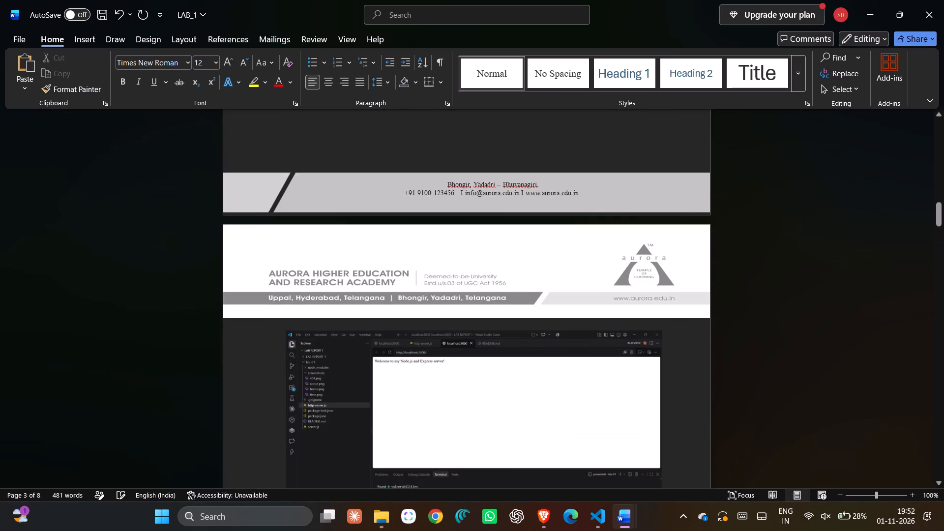
{"action": "scroll", "coordinate": [501, 294], "scroll_direction": "right", "scroll_amount": 1}
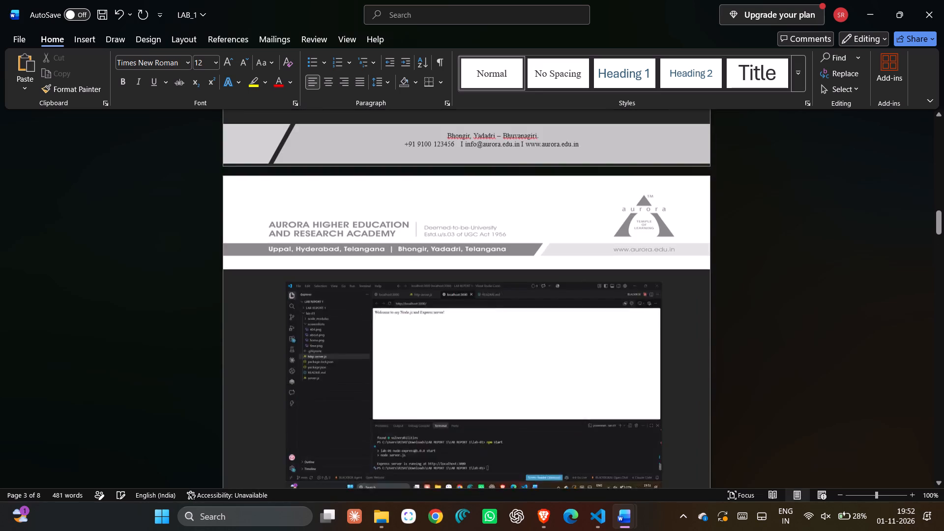
{"action": "scroll", "coordinate": [501, 294], "scroll_direction": "right", "scroll_amount": 1}
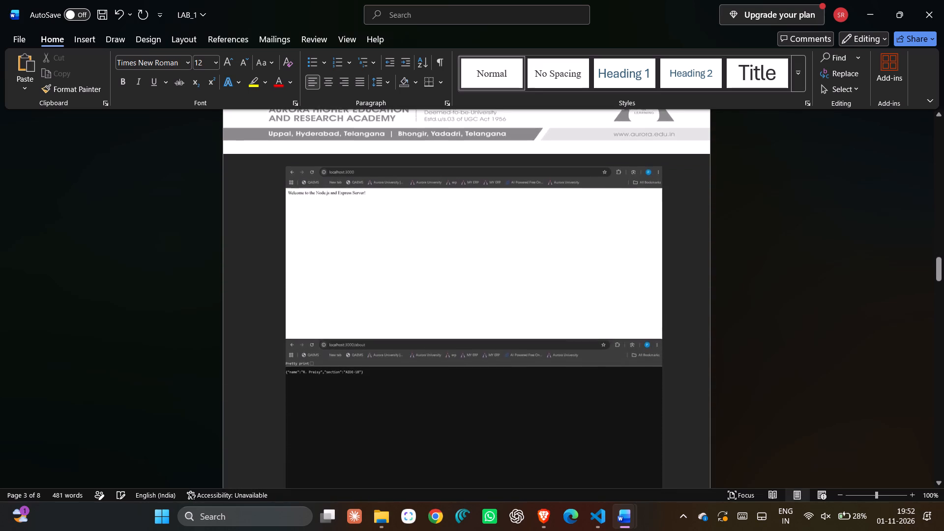
{"action": "scroll", "coordinate": [501, 294], "scroll_direction": "up", "scroll_amount": 6}
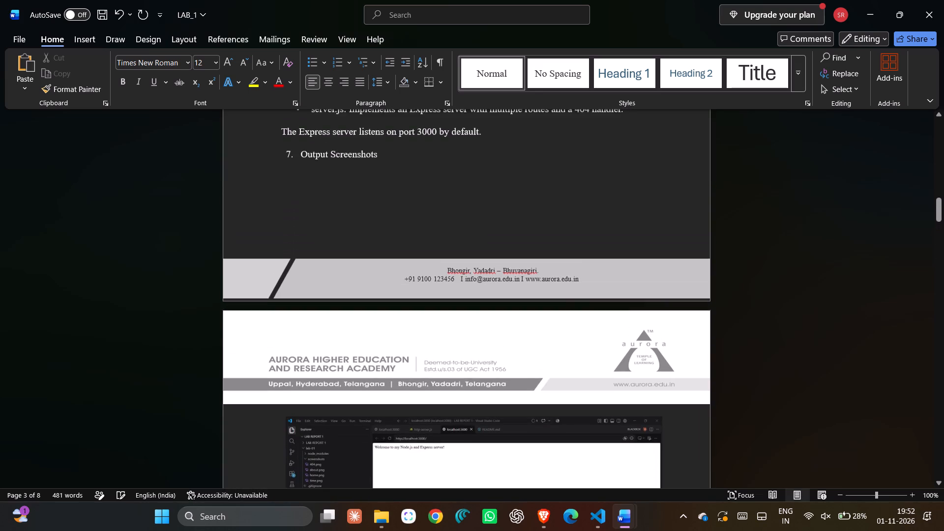
{"action": "scroll", "coordinate": [501, 294], "scroll_direction": "up", "scroll_amount": 2}
{"action": "scroll", "coordinate": [501, 294], "scroll_direction": "down", "scroll_amount": 5}
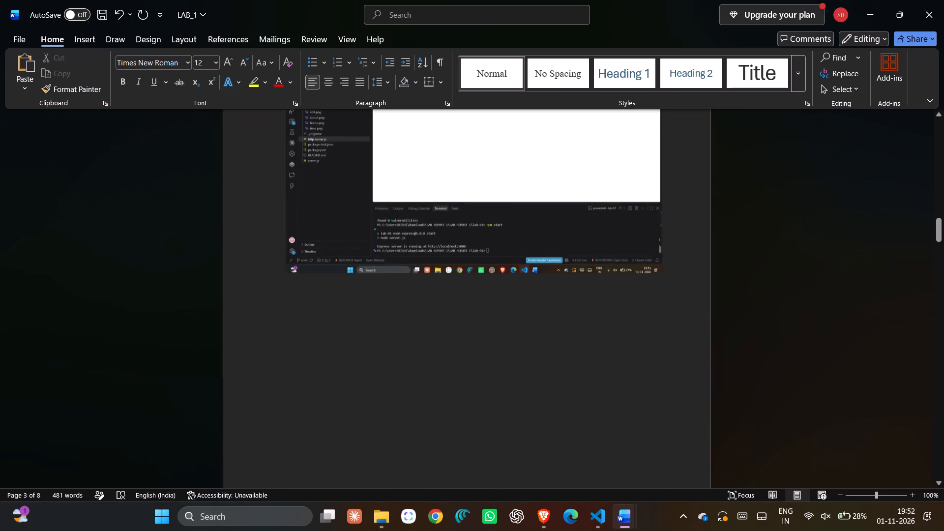
{"action": "scroll", "coordinate": [501, 294], "scroll_direction": "down", "scroll_amount": 2}
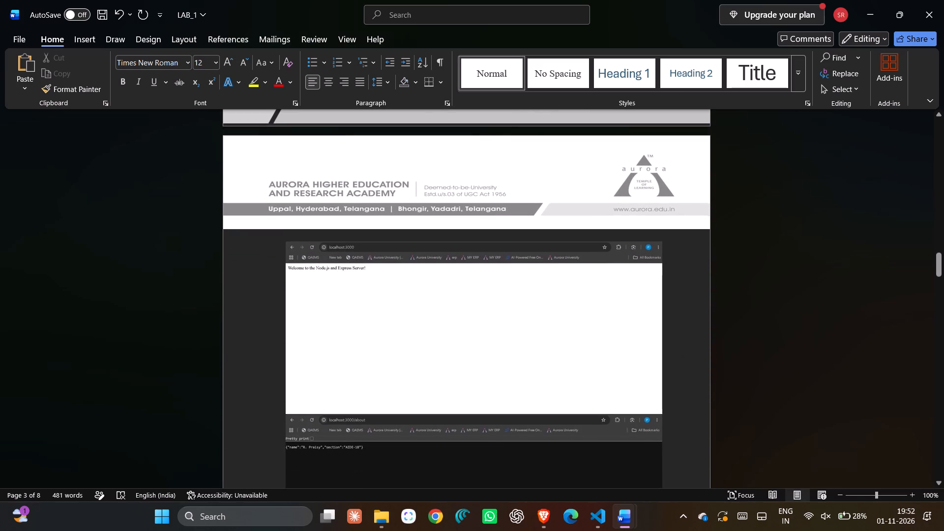
{"action": "scroll", "coordinate": [501, 294], "scroll_direction": "down", "scroll_amount": 2}
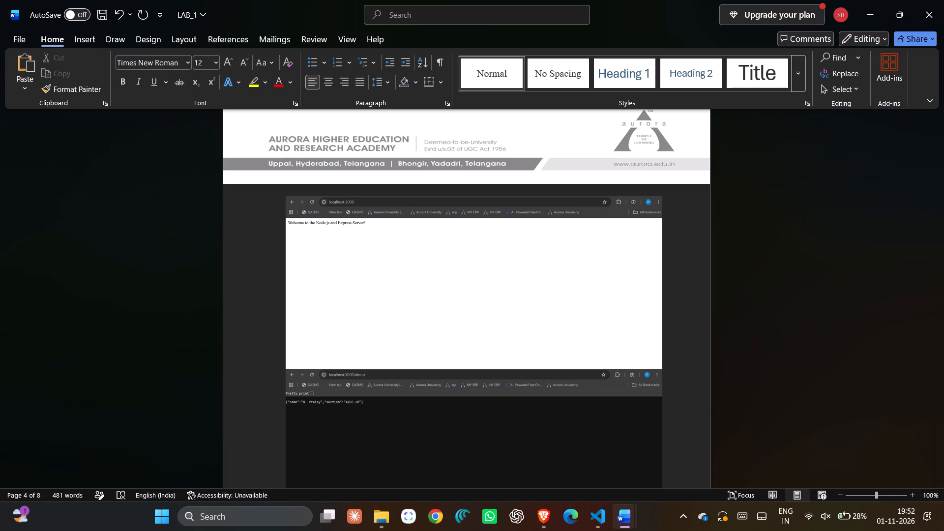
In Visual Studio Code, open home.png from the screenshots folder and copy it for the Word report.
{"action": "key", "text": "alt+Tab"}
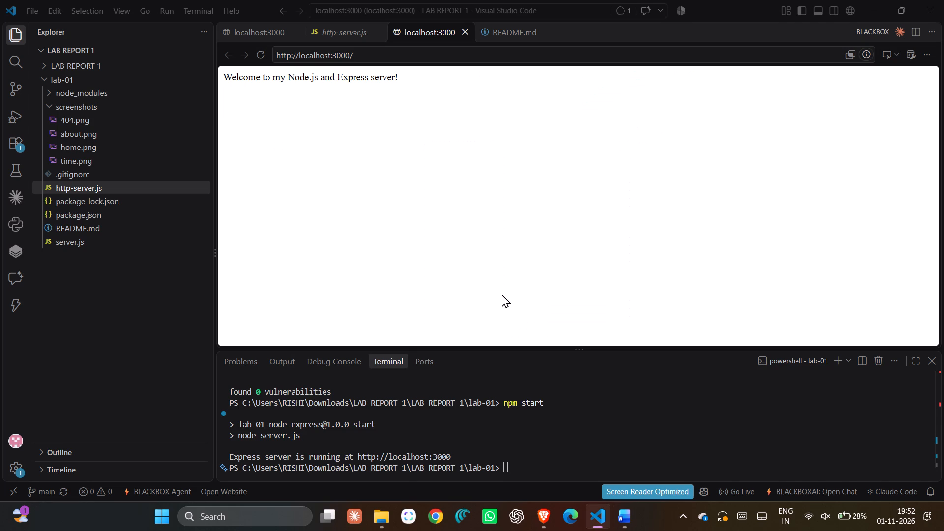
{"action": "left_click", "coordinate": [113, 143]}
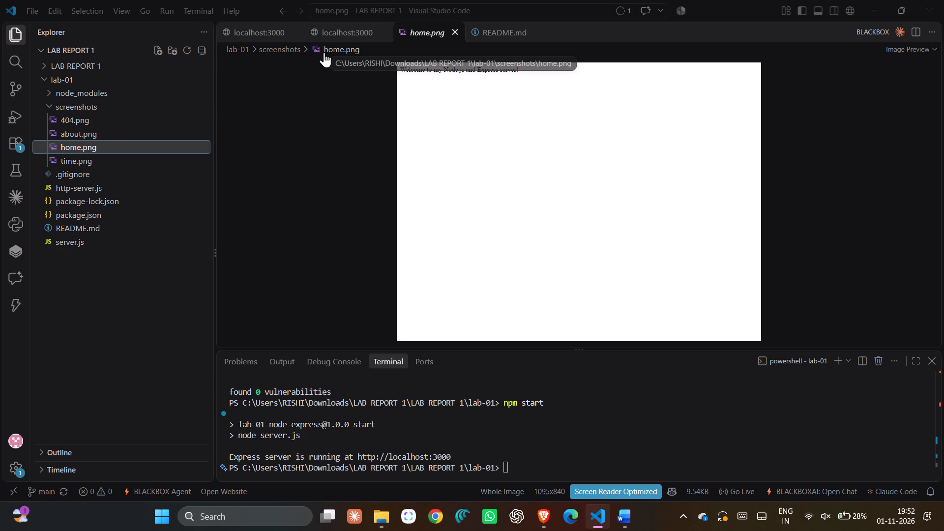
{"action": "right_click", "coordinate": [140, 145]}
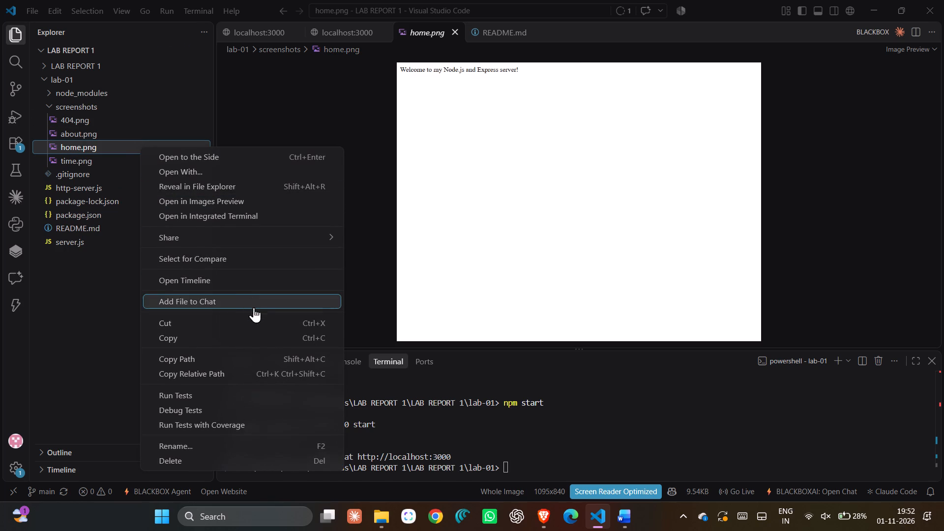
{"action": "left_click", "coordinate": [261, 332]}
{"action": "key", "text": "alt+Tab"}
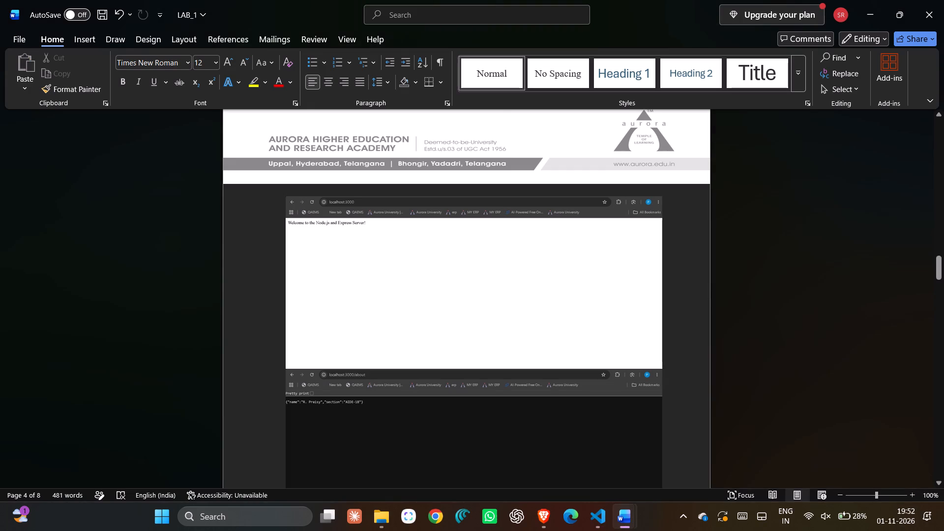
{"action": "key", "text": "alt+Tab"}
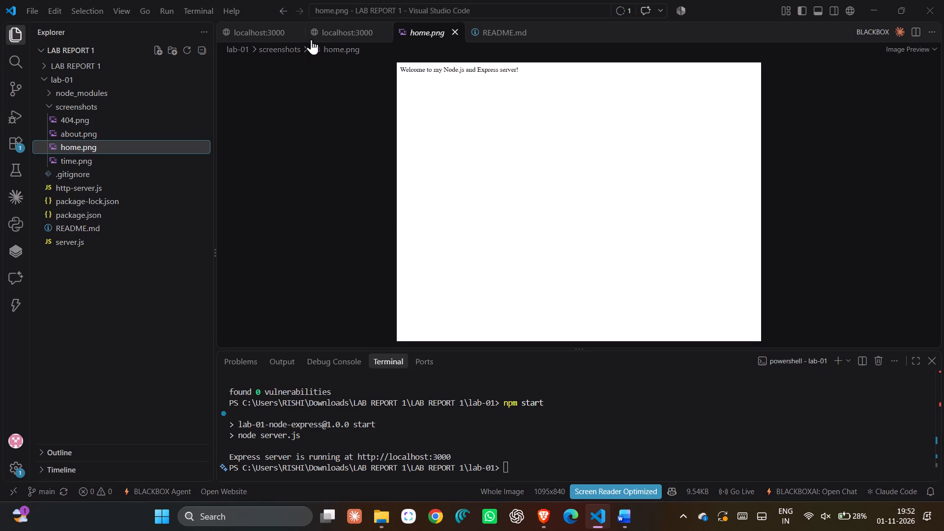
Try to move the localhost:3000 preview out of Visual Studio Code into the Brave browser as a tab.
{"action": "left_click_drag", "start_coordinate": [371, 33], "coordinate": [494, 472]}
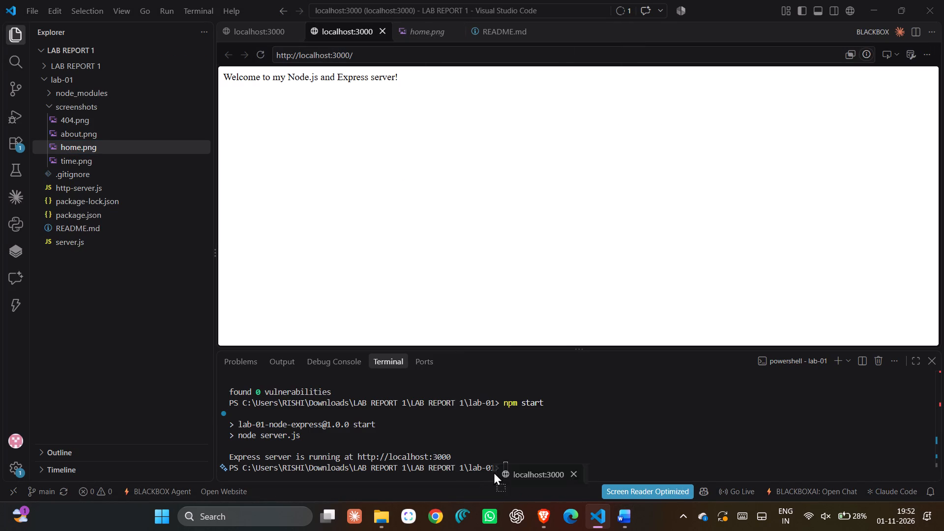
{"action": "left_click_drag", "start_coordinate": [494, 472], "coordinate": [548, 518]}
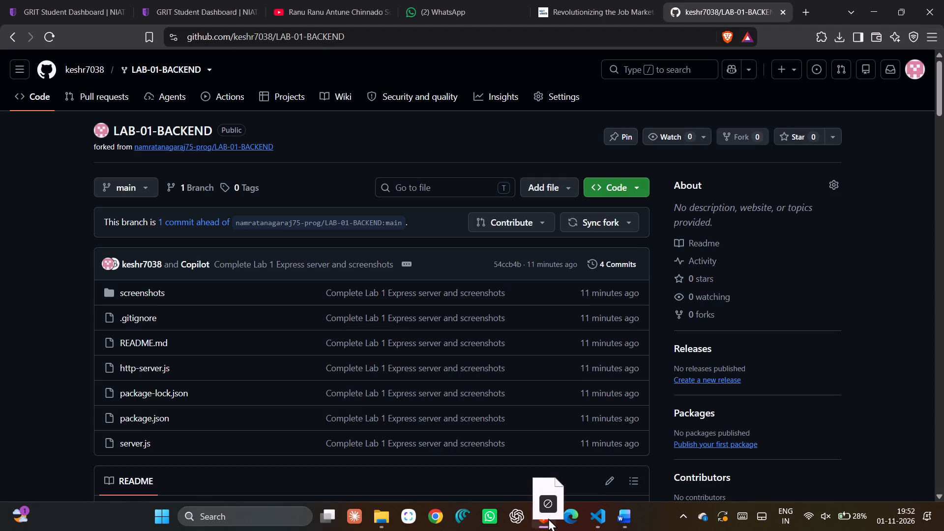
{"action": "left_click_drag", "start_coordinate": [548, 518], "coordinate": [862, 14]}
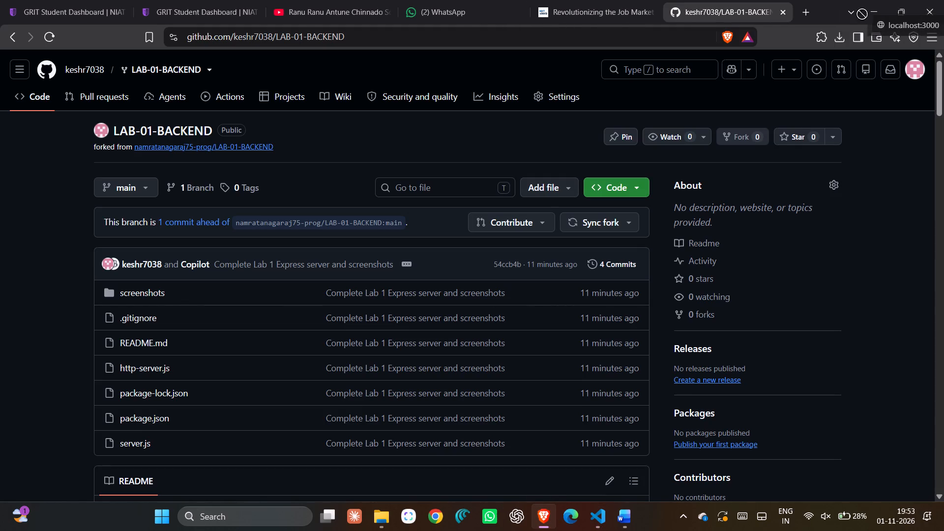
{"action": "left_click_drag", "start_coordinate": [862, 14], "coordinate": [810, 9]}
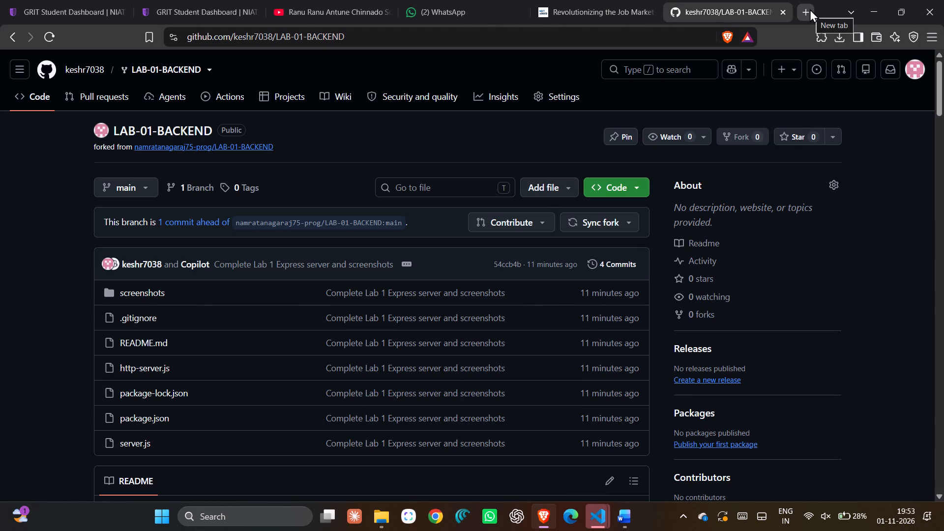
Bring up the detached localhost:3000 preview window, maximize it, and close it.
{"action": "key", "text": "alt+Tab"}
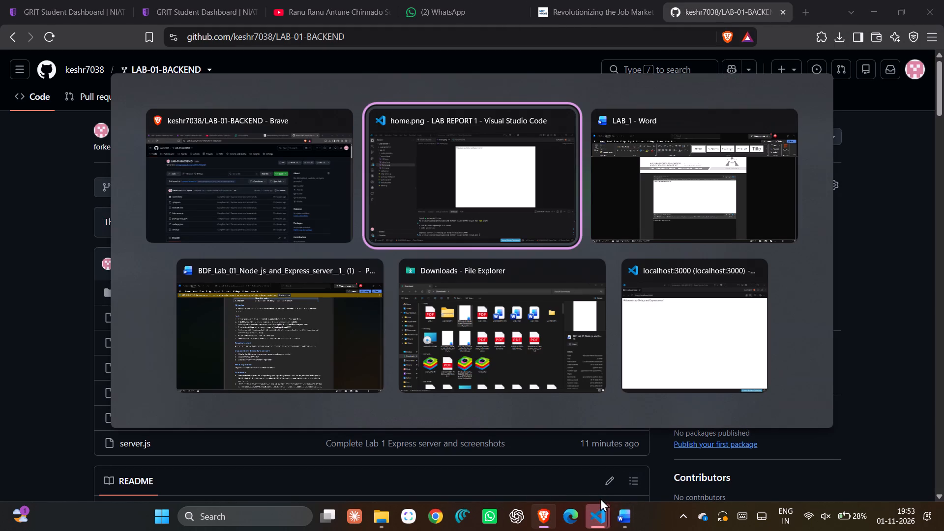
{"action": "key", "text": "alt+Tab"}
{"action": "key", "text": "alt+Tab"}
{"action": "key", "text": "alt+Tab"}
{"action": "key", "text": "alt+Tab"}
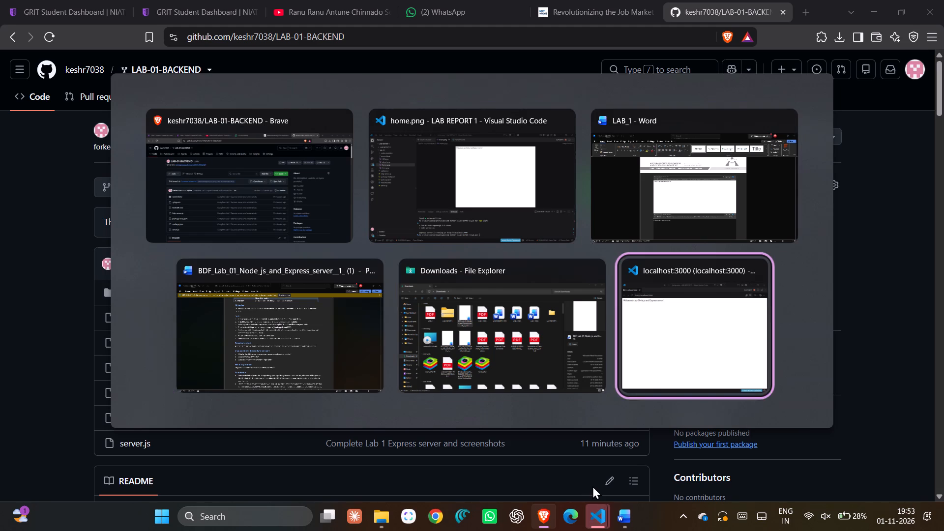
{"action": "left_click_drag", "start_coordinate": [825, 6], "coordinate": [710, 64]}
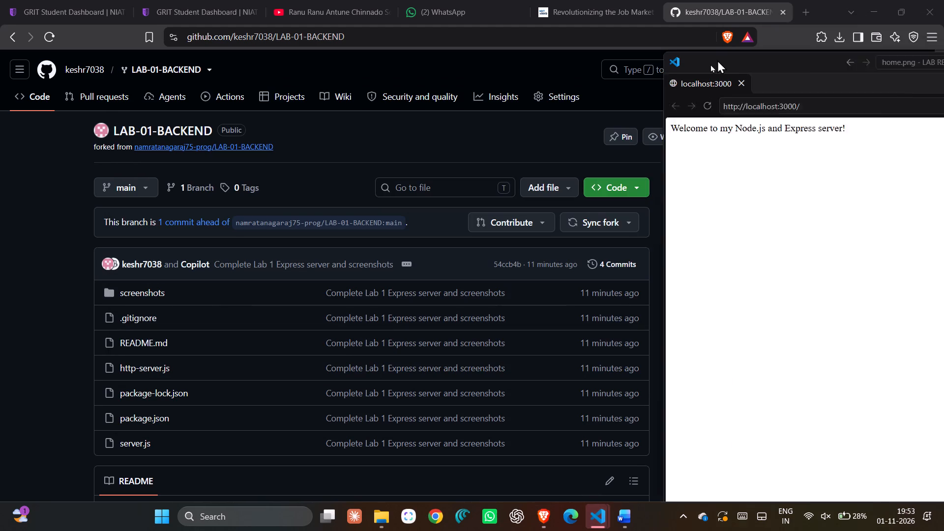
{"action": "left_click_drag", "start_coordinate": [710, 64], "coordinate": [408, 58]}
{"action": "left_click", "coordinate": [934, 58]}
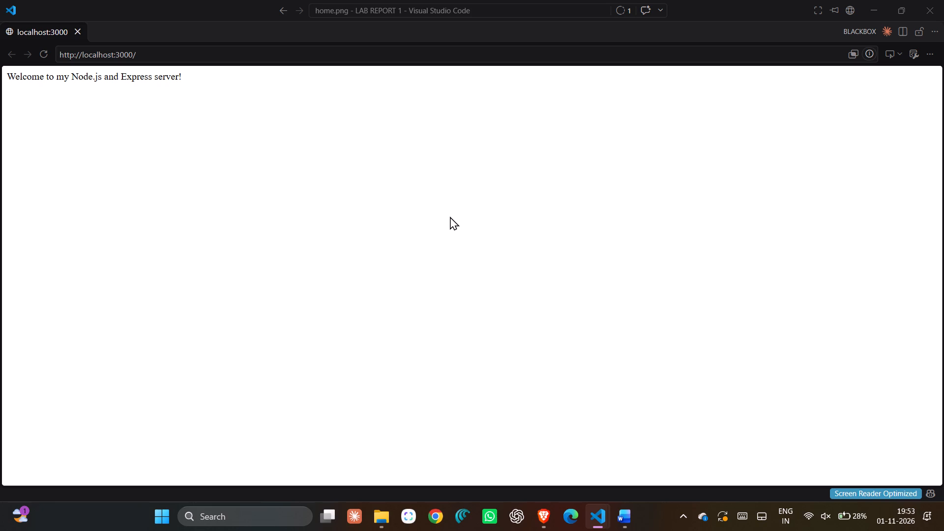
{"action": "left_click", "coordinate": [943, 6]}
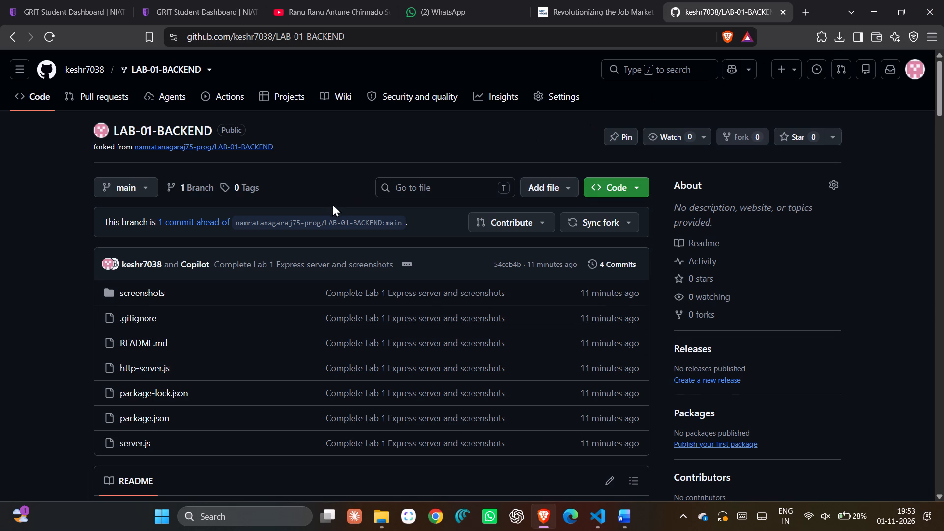
Open localhost:3000 in a new tab of the Brave browser.
{"action": "key", "text": "alt+Tab"}
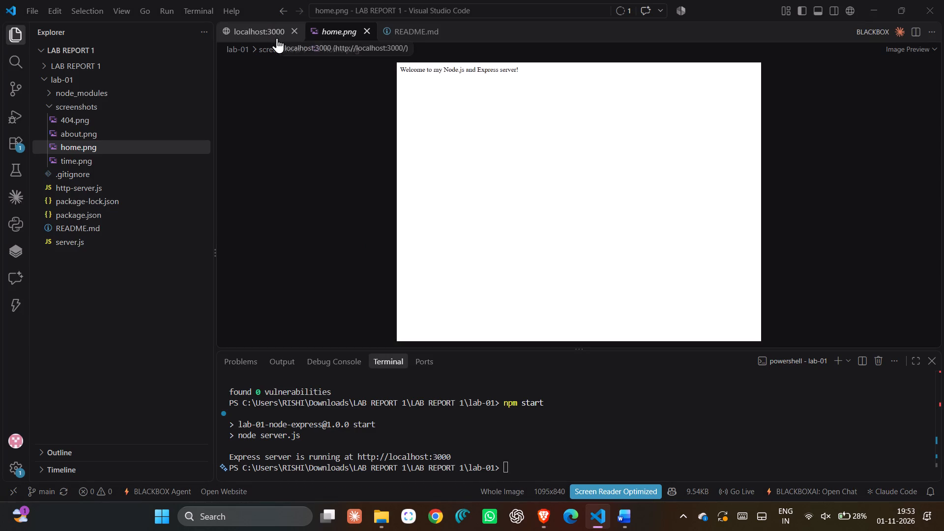
{"action": "left_click", "coordinate": [531, 519]}
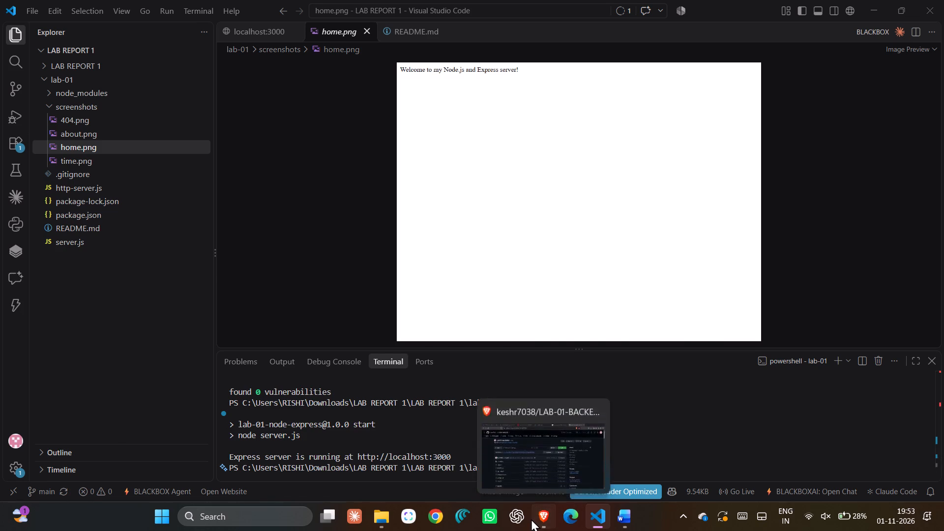
{"action": "left_click", "coordinate": [807, 7]}
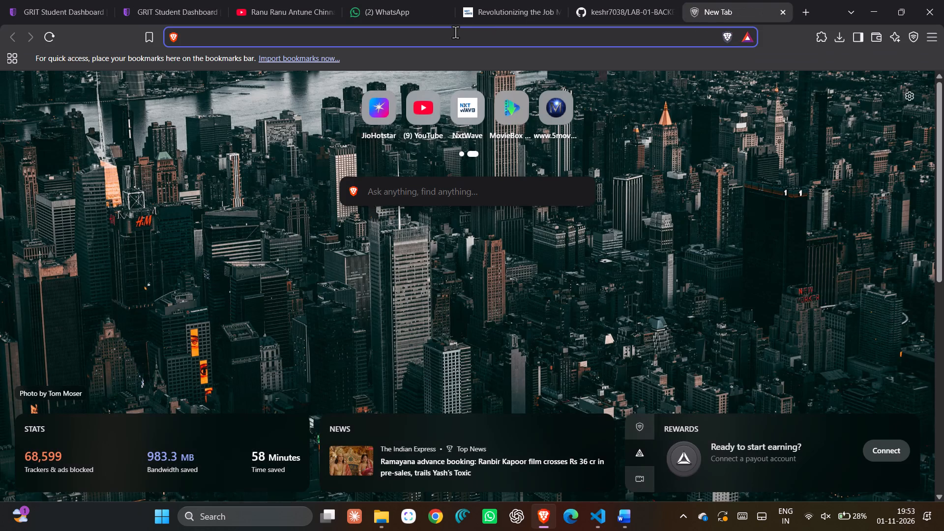
{"action": "type", "text": "local"}
{"action": "type", "text": "host"}
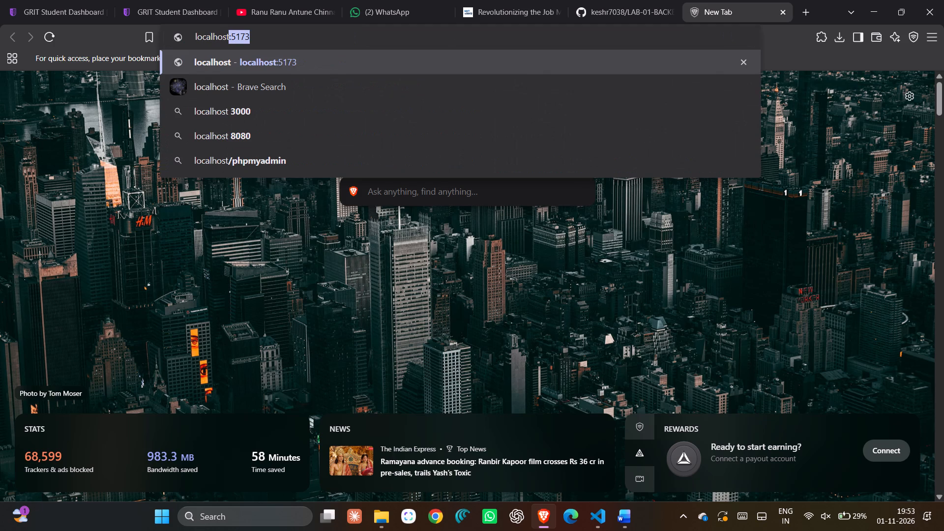
{"action": "key", "text": "shift+colon"}
{"action": "type", "text": "3-"}
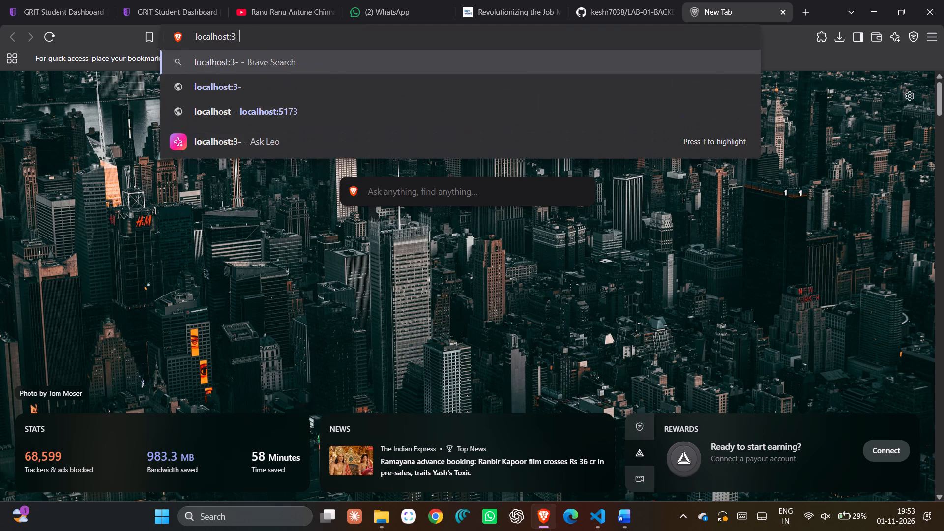
{"action": "key", "text": "BackSpace"}
{"action": "type", "text": "000"}
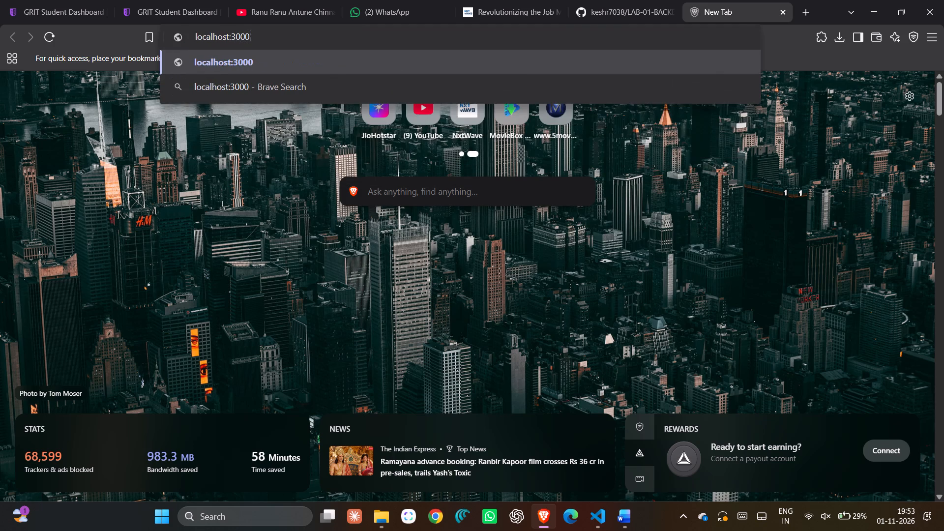
{"action": "key", "text": "Return"}
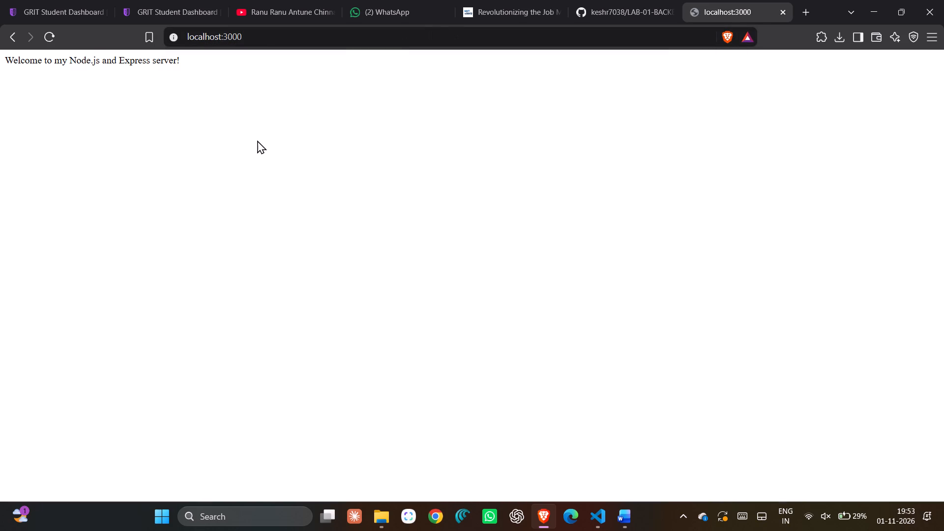
Capture the full screen showing the localhost:3000 page and copy the capture.
{"action": "key", "text": "Print"}
{"action": "left_click_drag", "start_coordinate": [0, 0], "coordinate": [943, 530]}
{"action": "key", "text": "ctrl+Return"}
In the LAB_1 Word report, replace the old localhost:3000 and localhost:3000/about screenshot group with the copied home page capture.
{"action": "key", "text": "alt+Tab"}
{"action": "key", "text": "alt+Tab"}
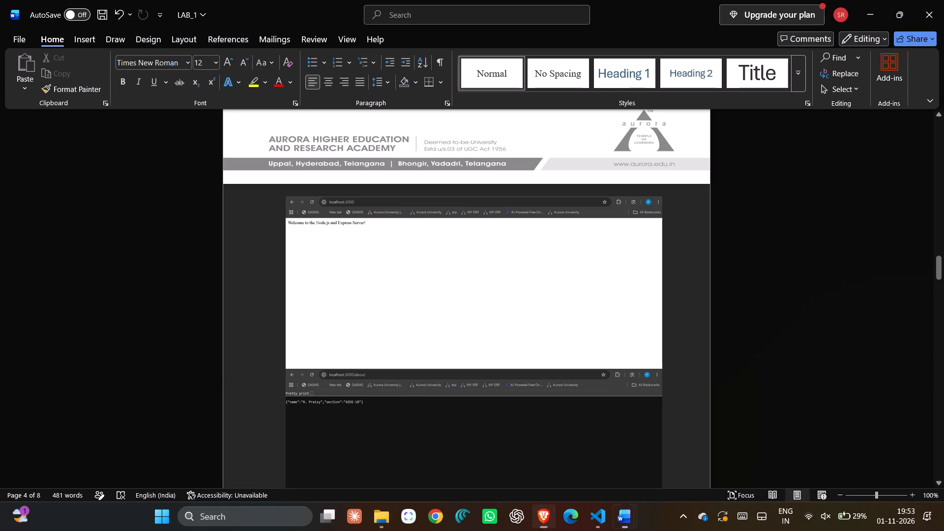
{"action": "double_click", "coordinate": [480, 279]}
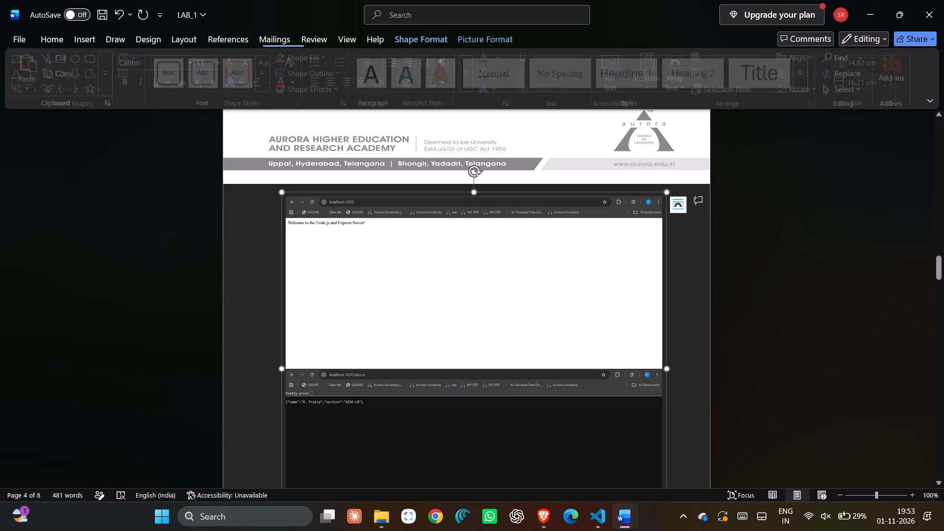
{"action": "left_click", "coordinate": [251, 274]}
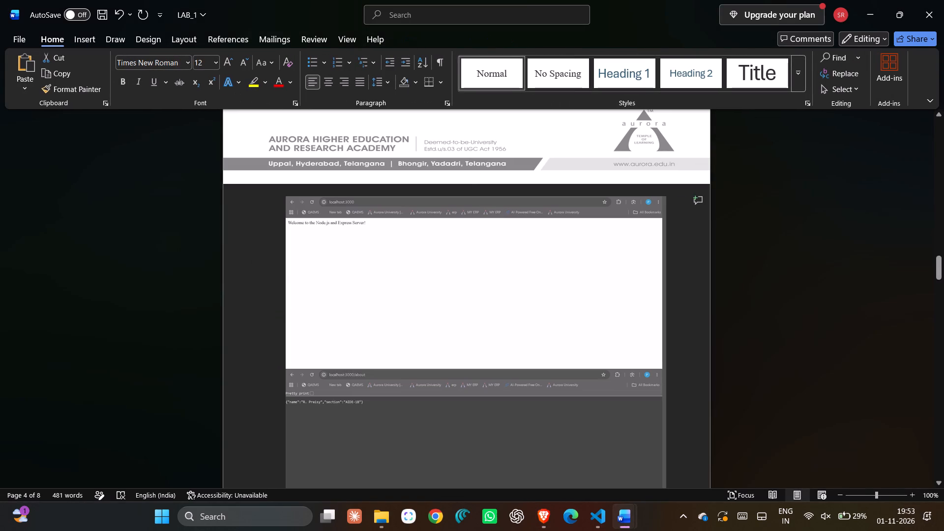
{"action": "key", "text": "ctrl+v"}
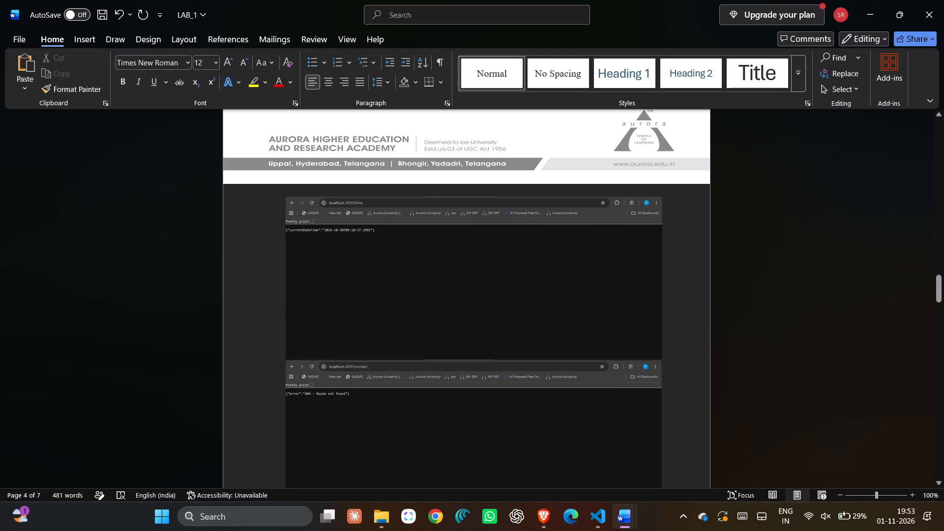
Review the pasted home page capture and the old /time and /contact screenshots on the following page.
{"action": "left_click", "coordinate": [378, 404]}
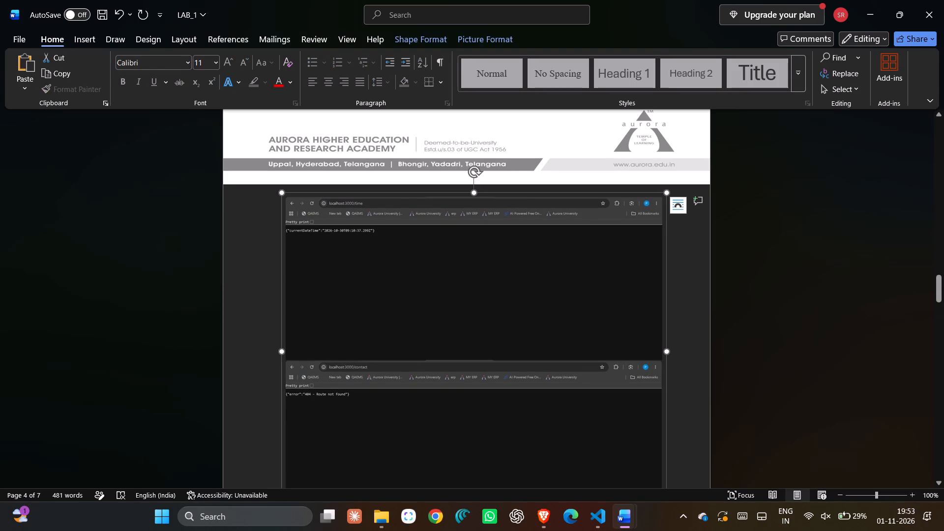
{"action": "scroll", "coordinate": [378, 404], "scroll_direction": "up", "scroll_amount": 10}
{"action": "scroll", "coordinate": [838, 324], "scroll_direction": "up", "scroll_amount": 4}
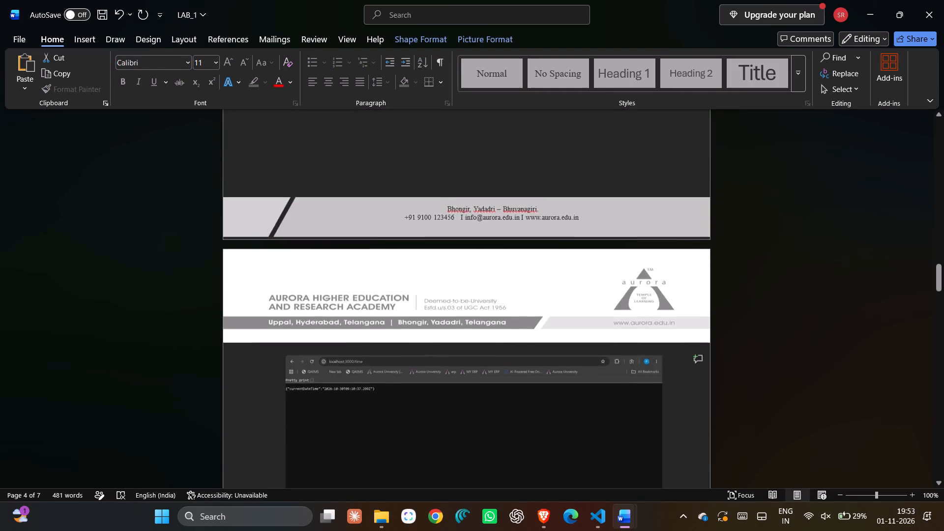
{"action": "scroll", "coordinate": [838, 324], "scroll_direction": "up", "scroll_amount": 2}
{"action": "scroll", "coordinate": [838, 324], "scroll_direction": "down", "scroll_amount": 4}
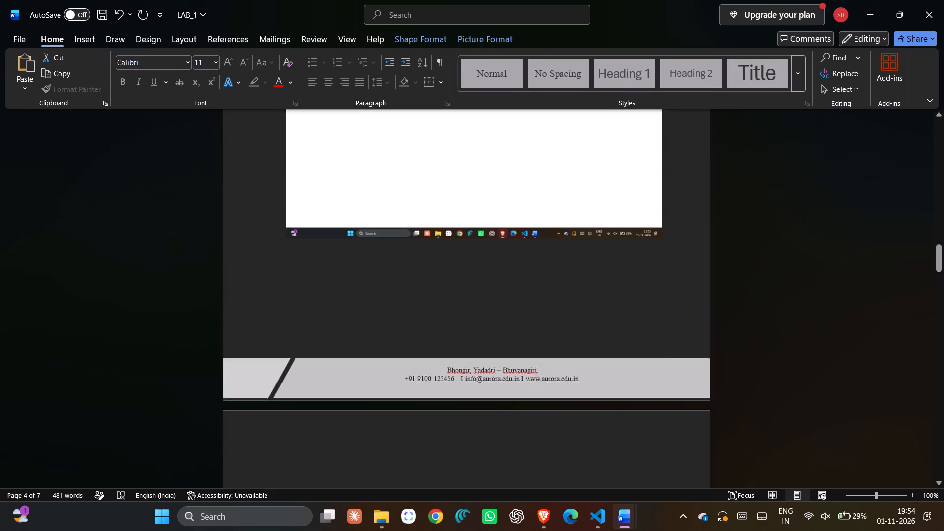
{"action": "scroll", "coordinate": [838, 324], "scroll_direction": "down", "scroll_amount": 1}
{"action": "scroll", "coordinate": [838, 324], "scroll_direction": "up", "scroll_amount": 8}
{"action": "scroll", "coordinate": [838, 324], "scroll_direction": "down", "scroll_amount": 1}
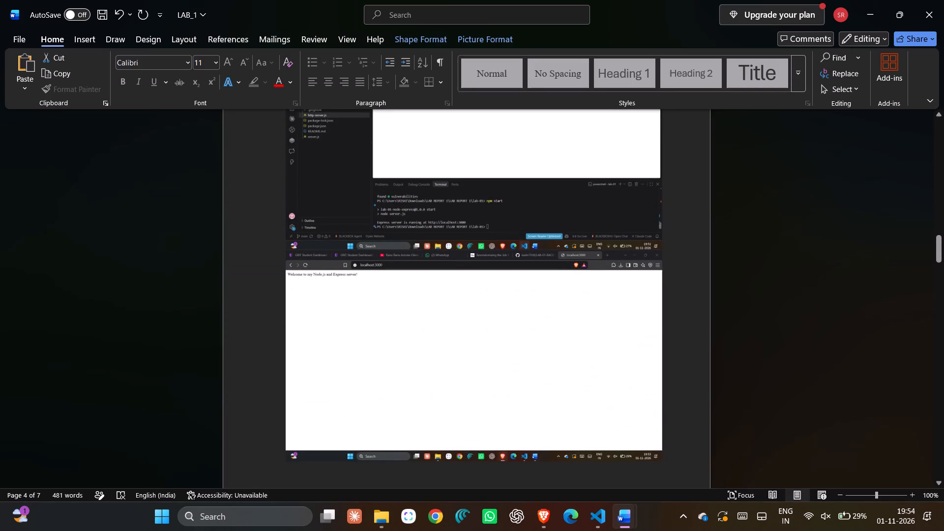
{"action": "scroll", "coordinate": [838, 324], "scroll_direction": "down", "scroll_amount": 1}
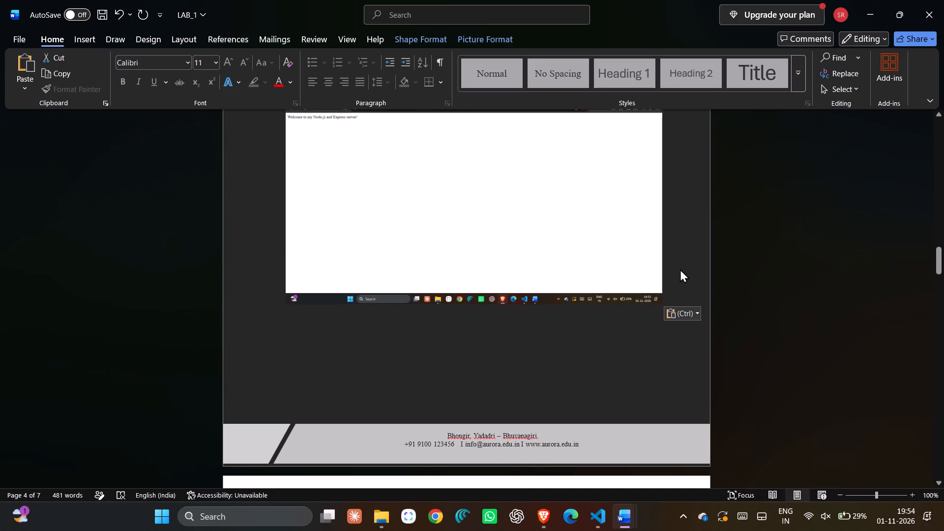
{"action": "scroll", "coordinate": [538, 314], "scroll_direction": "up", "scroll_amount": 1}
{"action": "scroll", "coordinate": [538, 314], "scroll_direction": "right", "scroll_amount": 1}
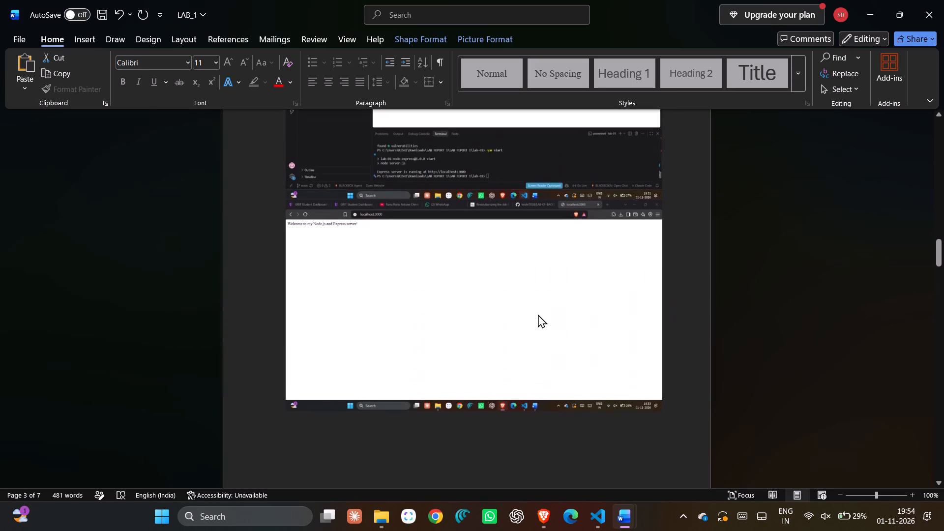
{"action": "scroll", "coordinate": [538, 314], "scroll_direction": "right", "scroll_amount": 1}
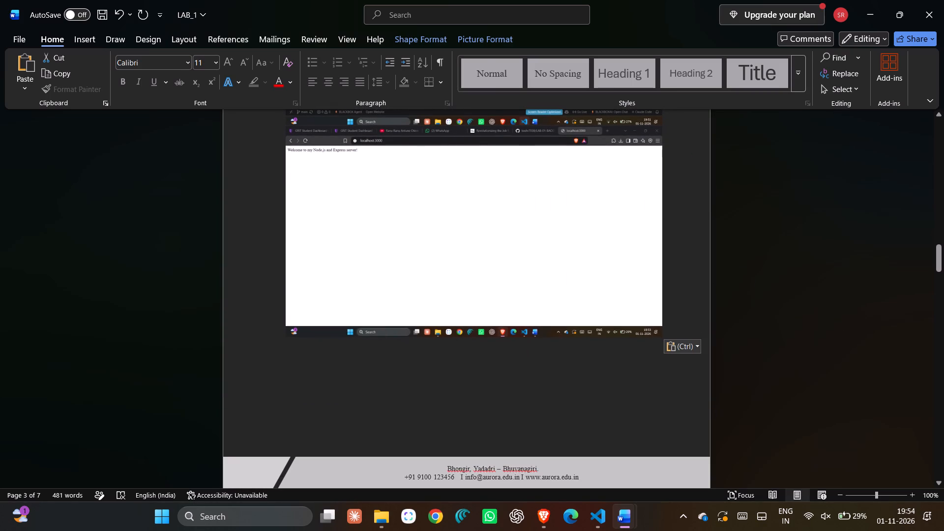
{"action": "scroll", "coordinate": [538, 314], "scroll_direction": "down", "scroll_amount": 3}
{"action": "left_click", "coordinate": [833, 325]}
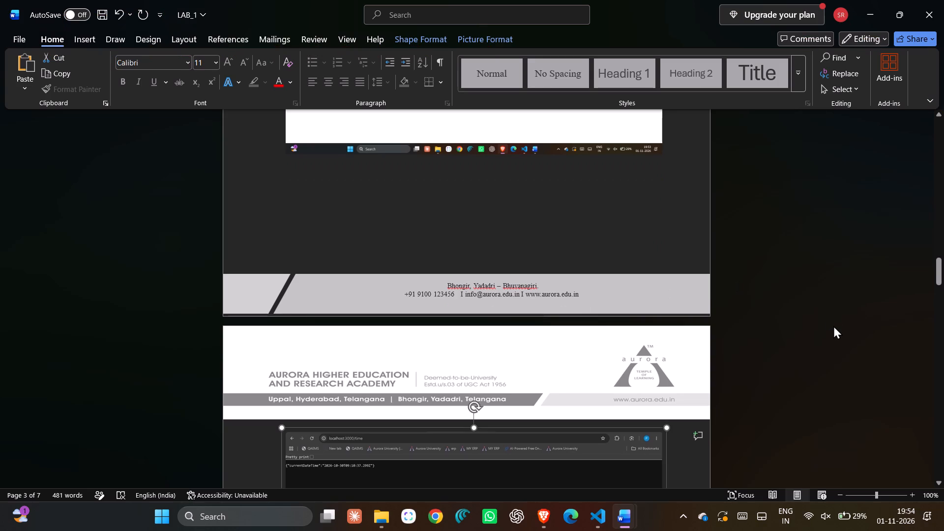
{"action": "left_click", "coordinate": [833, 325]}
Switch back to the localhost:3000 page in Brave.
{"action": "key", "text": "alt+Tab"}
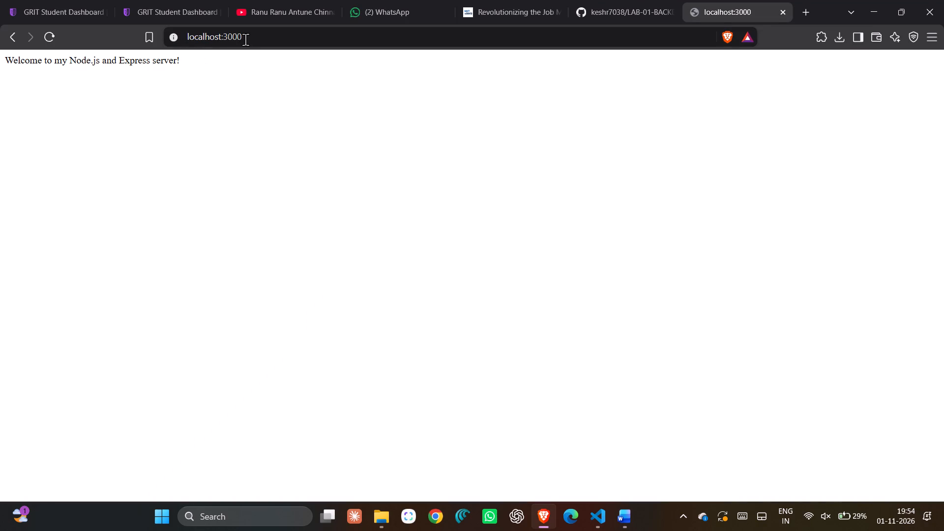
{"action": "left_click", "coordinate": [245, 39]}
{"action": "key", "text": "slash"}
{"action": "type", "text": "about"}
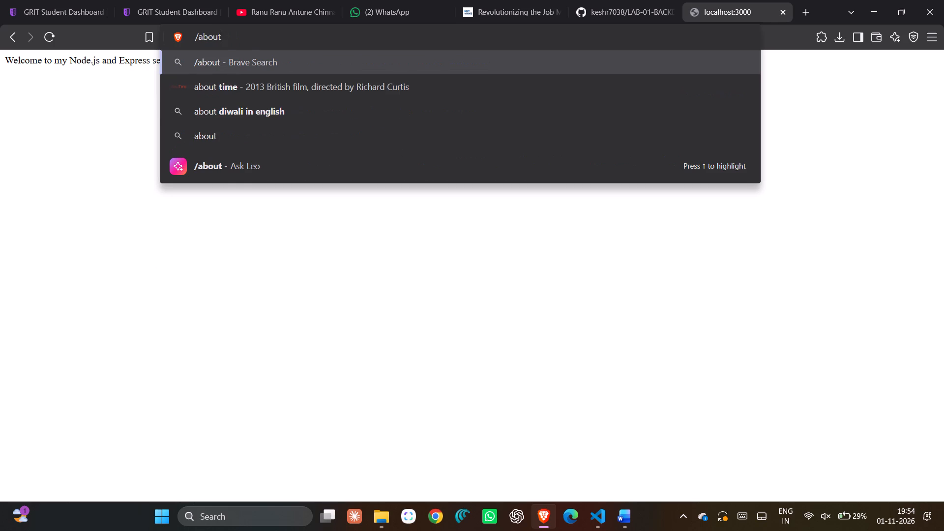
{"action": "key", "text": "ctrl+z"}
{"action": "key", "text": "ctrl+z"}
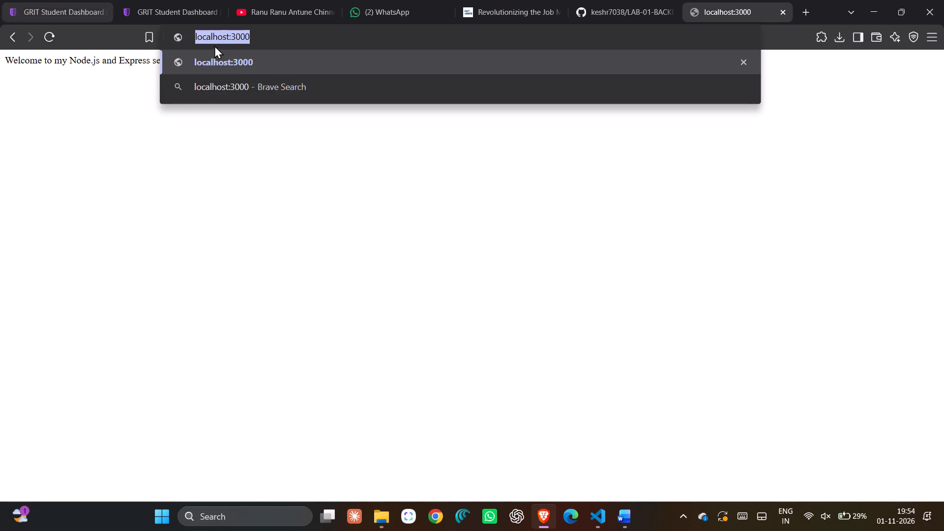
Extend the current address with /about and load localhost:3000/about.
{"action": "left_click", "coordinate": [265, 34]}
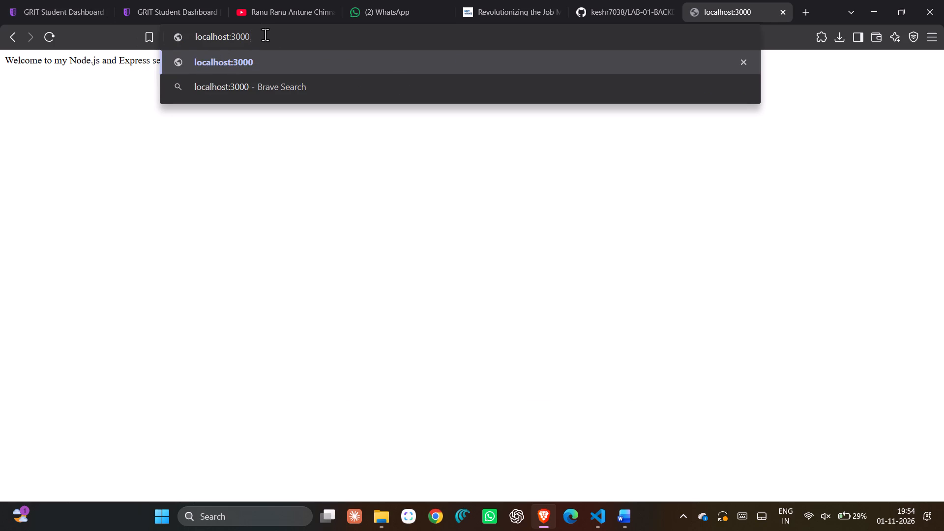
{"action": "key", "text": "slash"}
{"action": "type", "text": "about"}
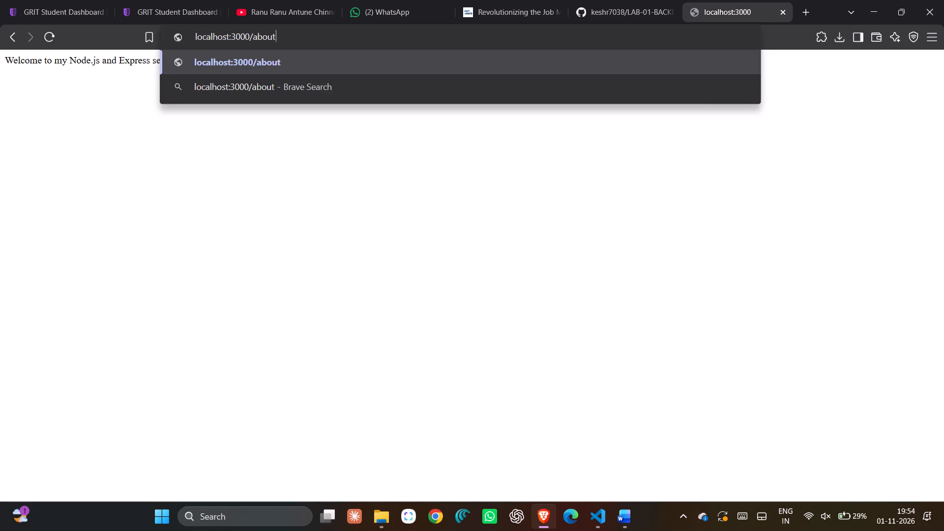
{"action": "key", "text": "Return"}
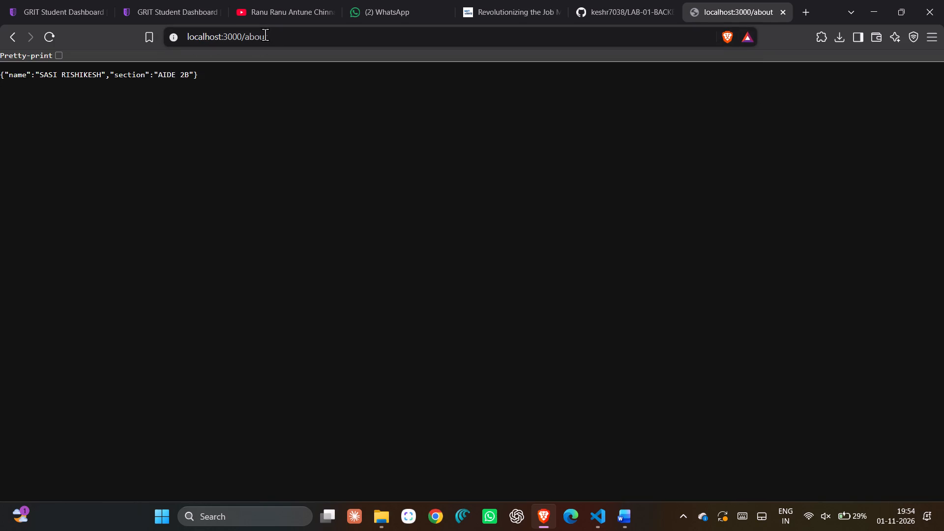
Capture the full screen showing the localhost:3000/about page and copy the capture.
{"action": "key", "text": "Print"}
{"action": "left_click_drag", "start_coordinate": [0, 0], "coordinate": [943, 530]}
{"action": "key", "text": "ctrl+Return"}
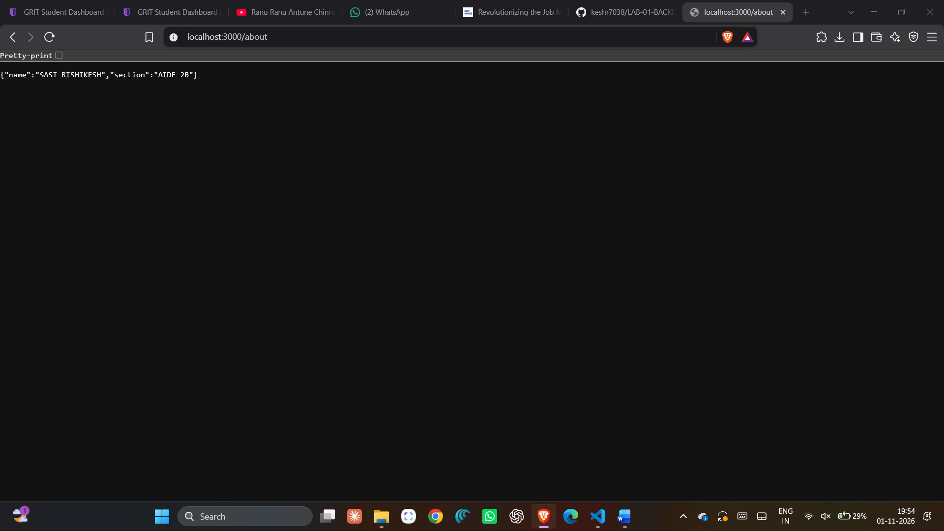
In the Word report, paste the /about page capture directly after the new localhost:3000 capture.
{"action": "key", "text": "alt+Tab"}
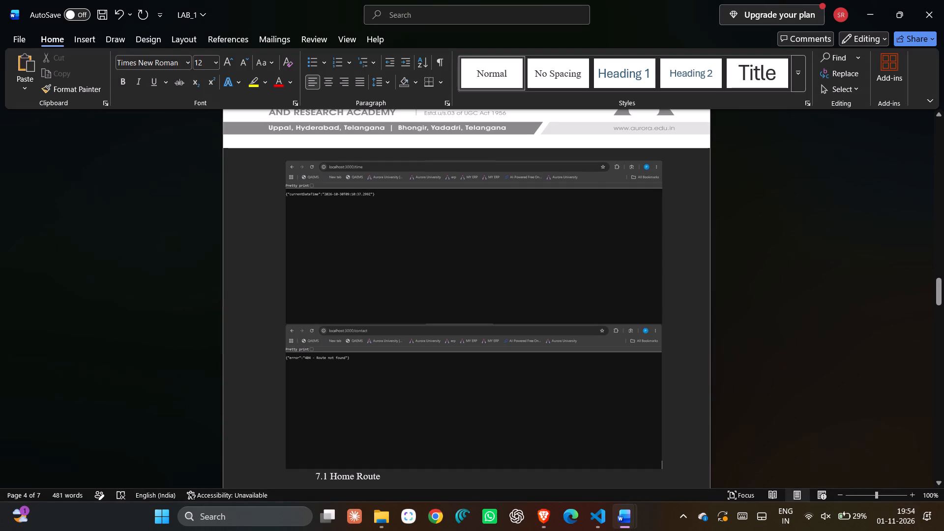
{"action": "double_click", "coordinate": [592, 289]}
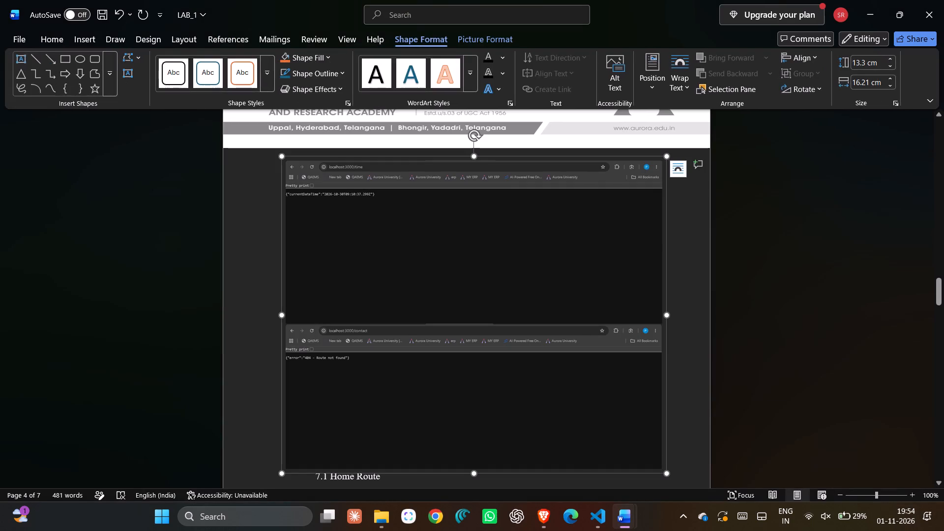
{"action": "left_click", "coordinate": [592, 289]}
{"action": "scroll", "coordinate": [592, 289], "scroll_direction": "up", "scroll_amount": 4}
{"action": "left_click", "coordinate": [866, 311]}
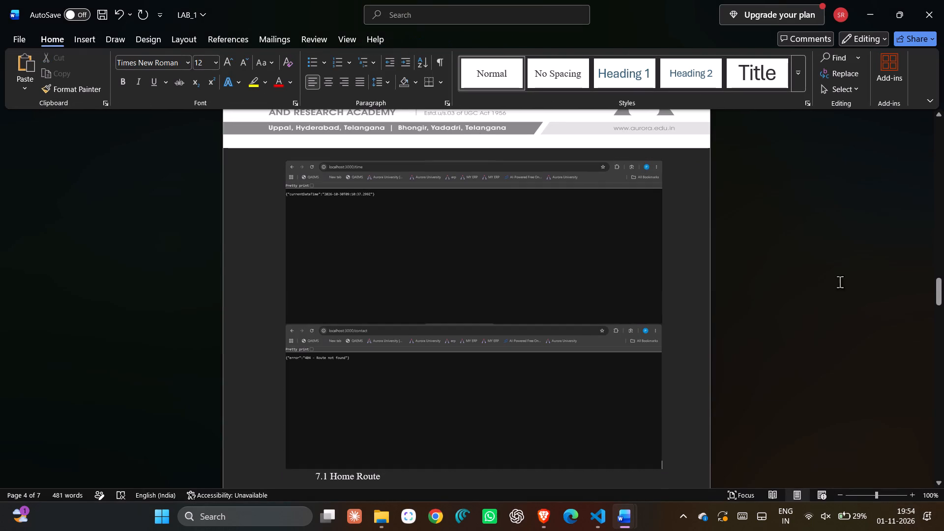
{"action": "scroll", "coordinate": [822, 265], "scroll_direction": "up", "scroll_amount": 3}
{"action": "scroll", "coordinate": [609, 184], "scroll_direction": "up", "scroll_amount": 1}
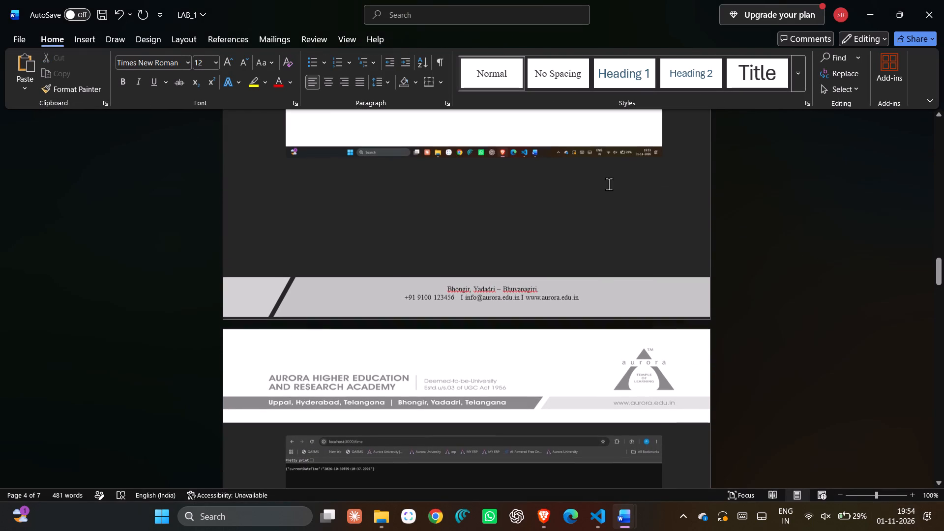
{"action": "left_click", "coordinate": [609, 184]}
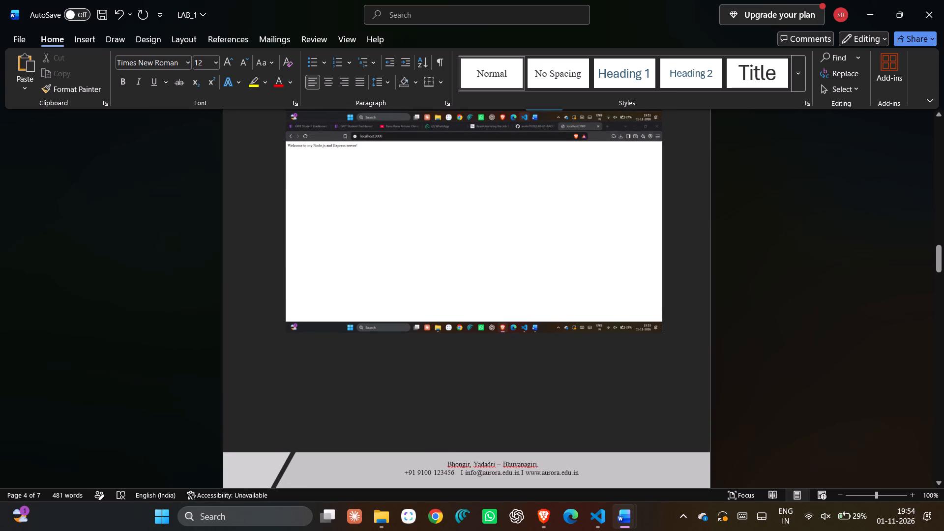
{"action": "key", "text": "ctrl+v"}
{"action": "scroll", "coordinate": [590, 210], "scroll_direction": "up", "scroll_amount": 2}
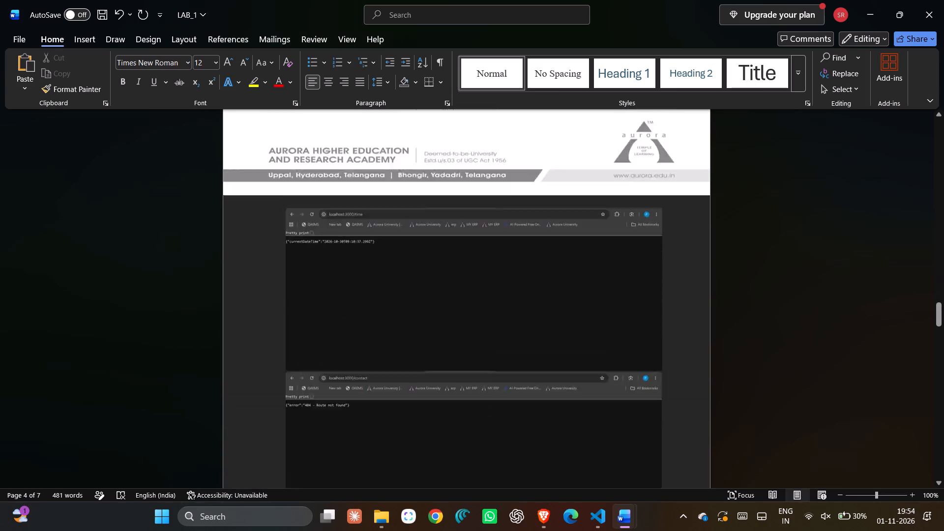
{"action": "scroll", "coordinate": [590, 210], "scroll_direction": "up", "scroll_amount": 2}
{"action": "scroll", "coordinate": [590, 210], "scroll_direction": "down", "scroll_amount": 1}
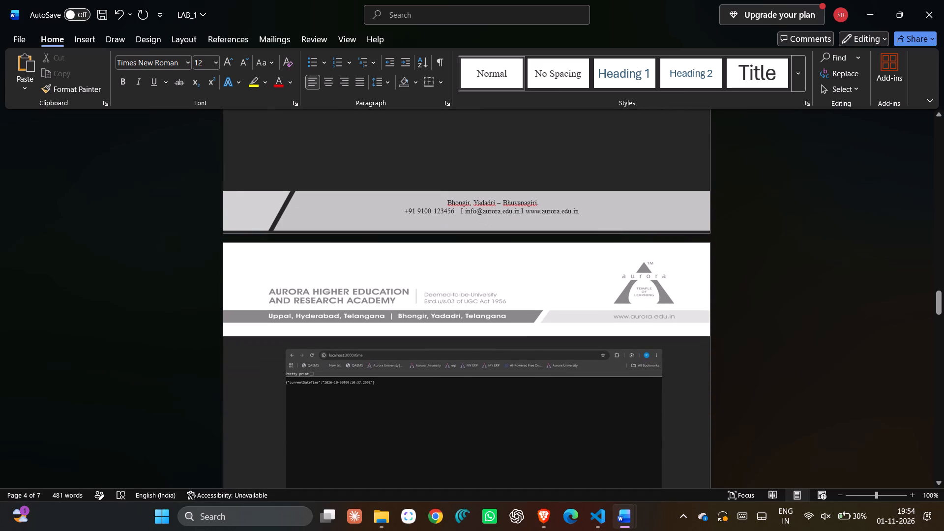
{"action": "scroll", "coordinate": [590, 210], "scroll_direction": "down", "scroll_amount": 1}
Switch back to Brave, replace about with time in the address, and load localhost:3000/time.
{"action": "key", "text": "alt+Tab"}
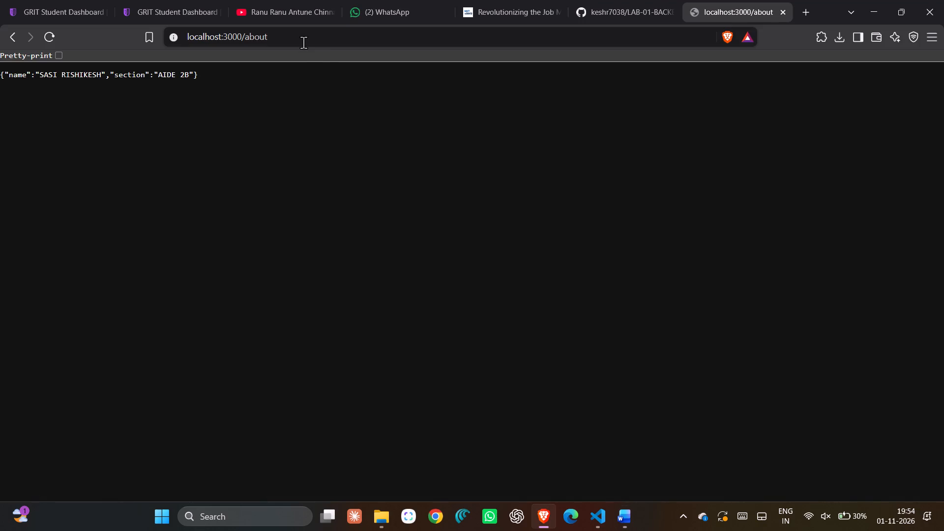
{"action": "left_click", "coordinate": [303, 42]}
{"action": "key", "text": "BackSpace"}
{"action": "key", "text": "BackSpace"}
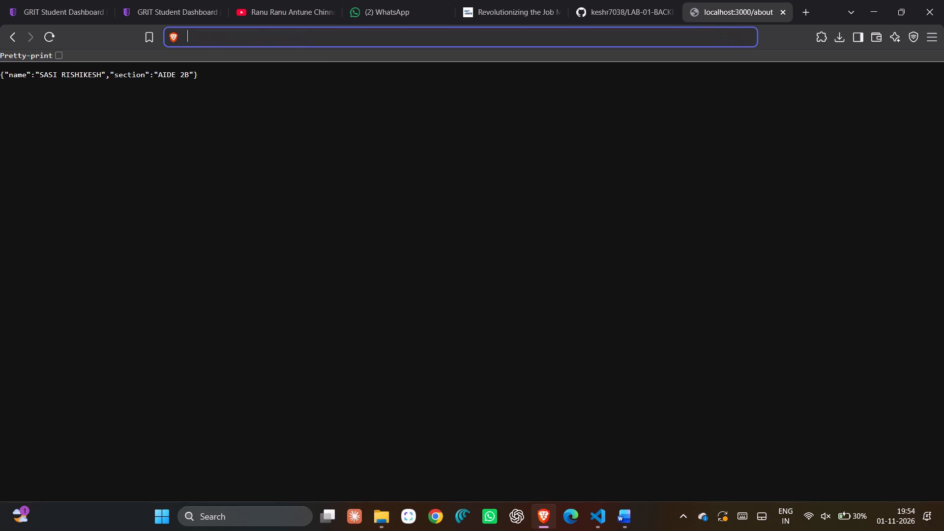
{"action": "key", "text": "ctrl+z"}
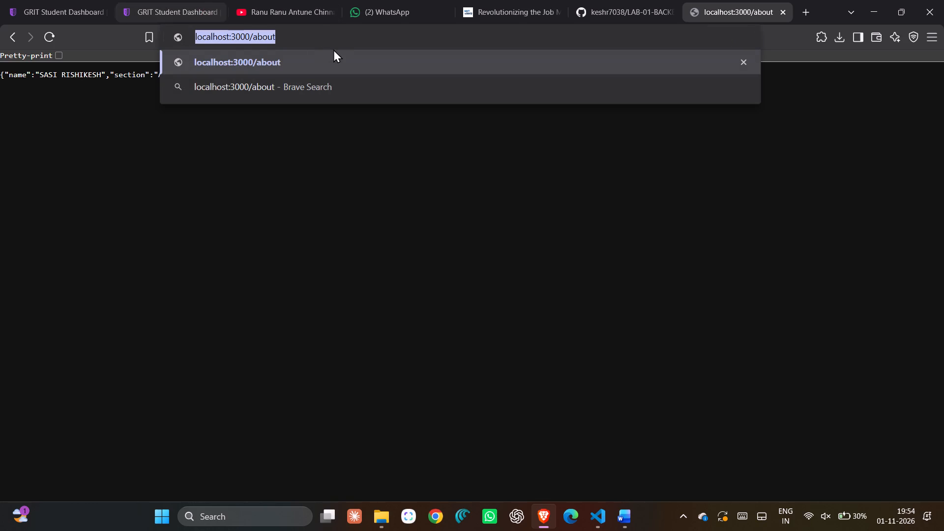
{"action": "left_click", "coordinate": [323, 36]}
{"action": "key", "text": "BackSpace"}
{"action": "key", "text": "BackSpace"}
{"action": "key", "text": "BackSpace"}
{"action": "key", "text": "BackSpace"}
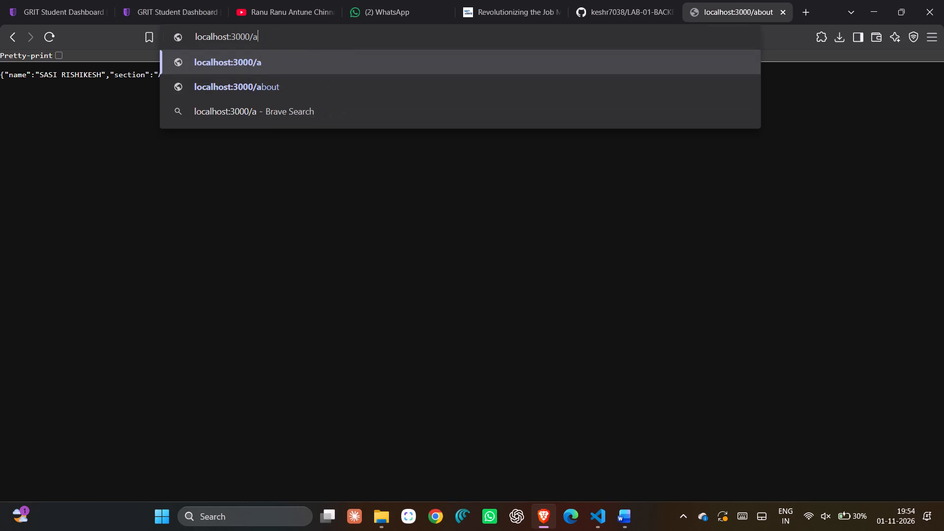
{"action": "key", "text": "BackSpace"}
{"action": "type", "text": "time"}
{"action": "key", "text": "Return"}
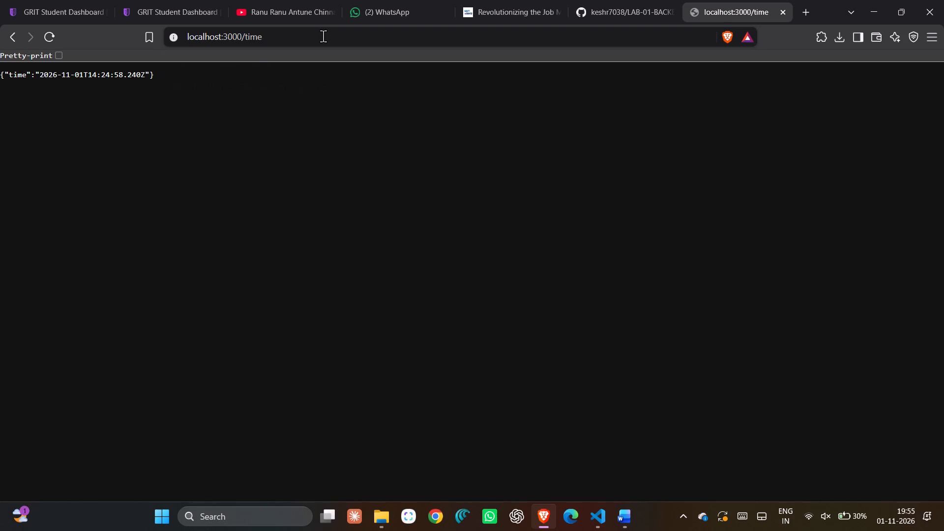
Capture the full screen showing the localhost:3000/time page and copy the capture.
{"action": "key", "text": "Print"}
{"action": "left_click_drag", "start_coordinate": [0, 0], "coordinate": [943, 530]}
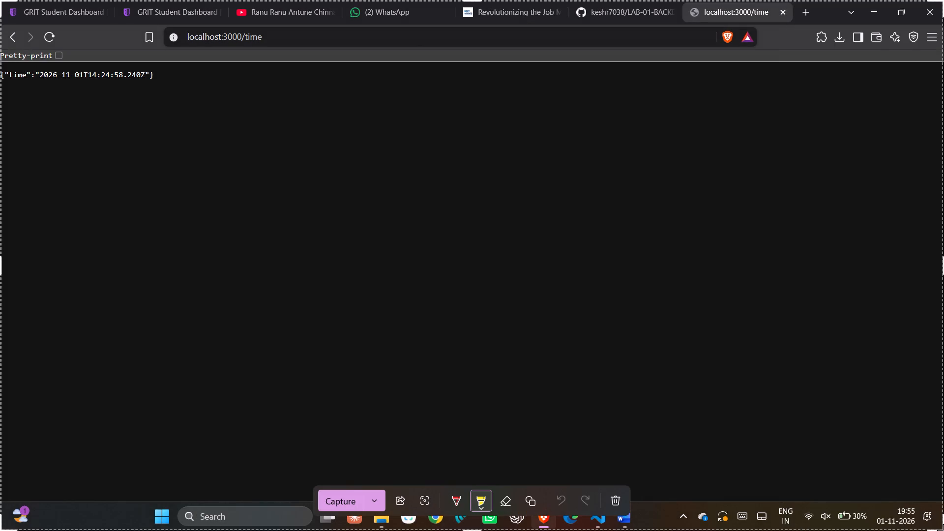
{"action": "key", "text": "ctrl+Return"}
In the Word report, paste the /time page capture directly after the new /about capture.
{"action": "key", "text": "alt+Tab"}
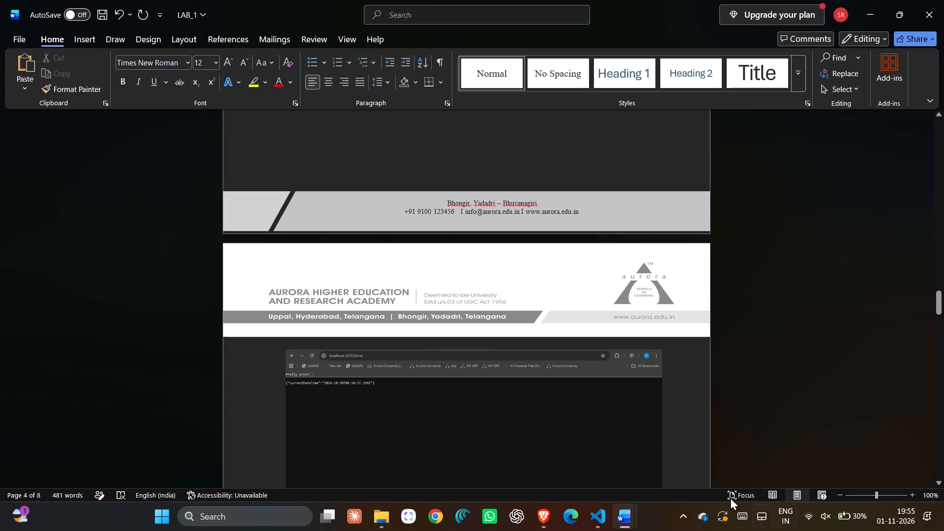
{"action": "scroll", "coordinate": [600, 208], "scroll_direction": "up", "scroll_amount": 6}
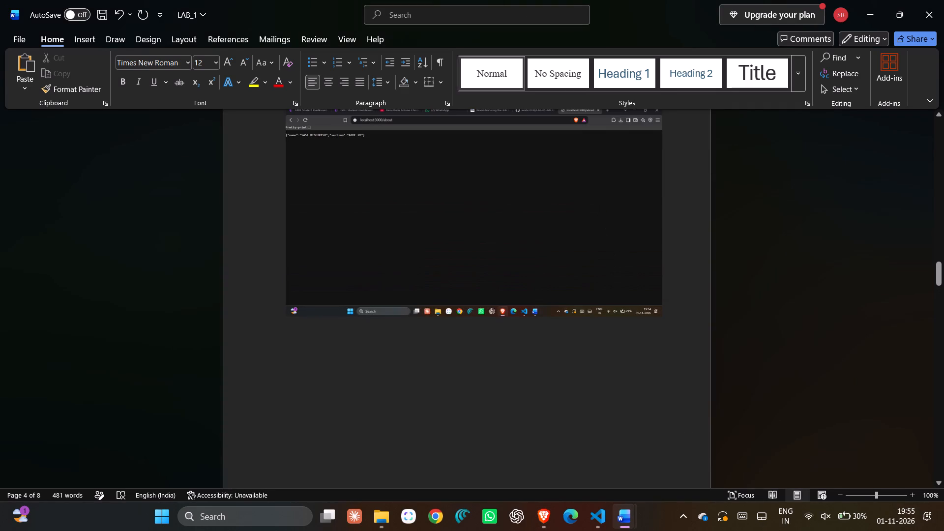
{"action": "left_click", "coordinate": [647, 332]}
{"action": "key", "text": "ctrl+v"}
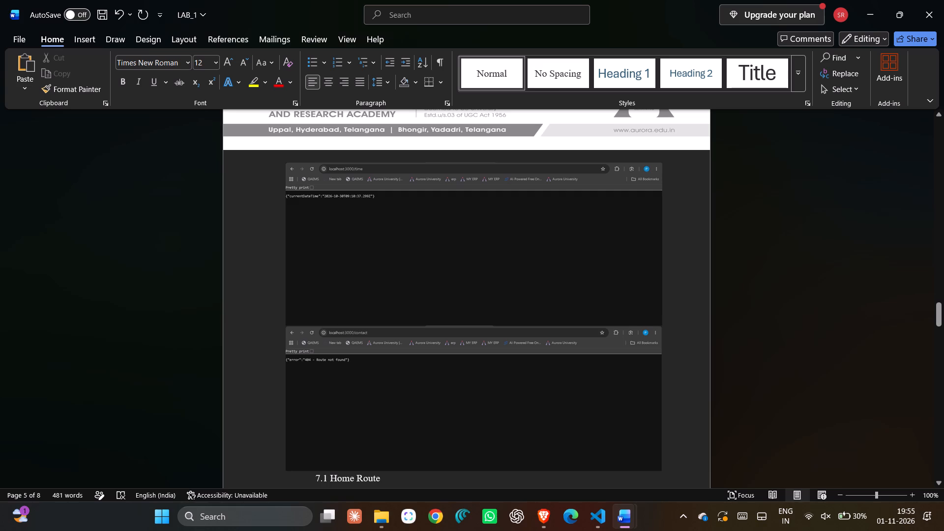
Switch back to Brave, replace time with contact in the address, and load localhost:3000/contact.
{"action": "key", "text": "alt+Tab"}
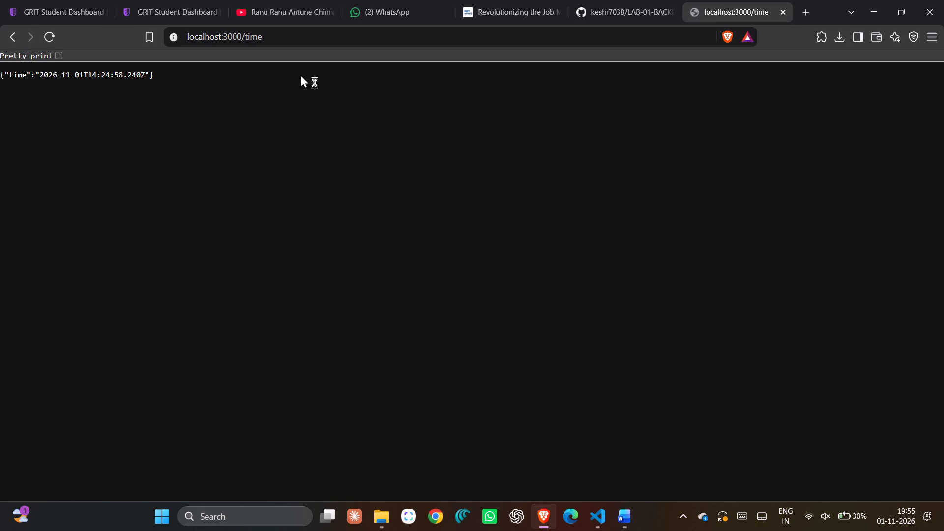
{"action": "left_click", "coordinate": [282, 42]}
{"action": "left_click", "coordinate": [282, 42]}
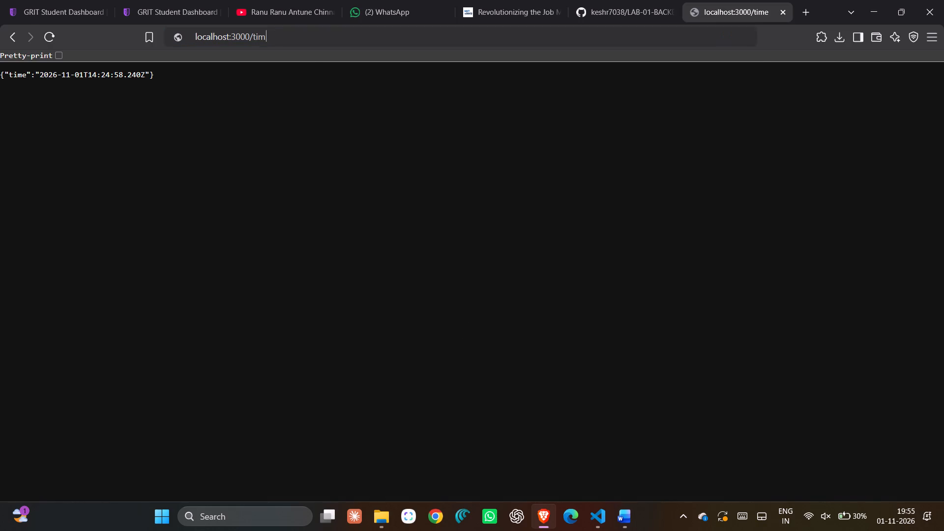
{"action": "key", "text": "BackSpace"}
{"action": "key", "text": "BackSpace"}
{"action": "key", "text": "BackSpace"}
{"action": "key", "text": "BackSpace"}
{"action": "type", "text": "contact"}
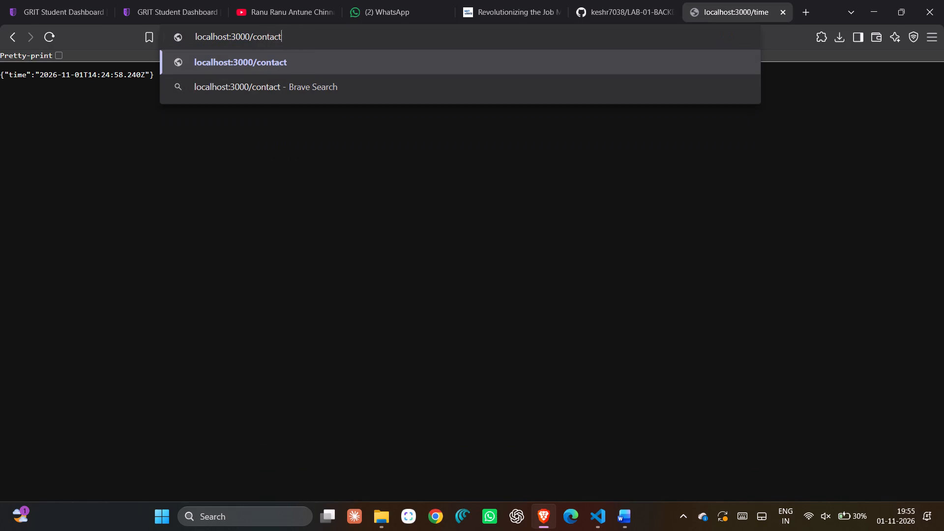
{"action": "key", "text": "Return"}
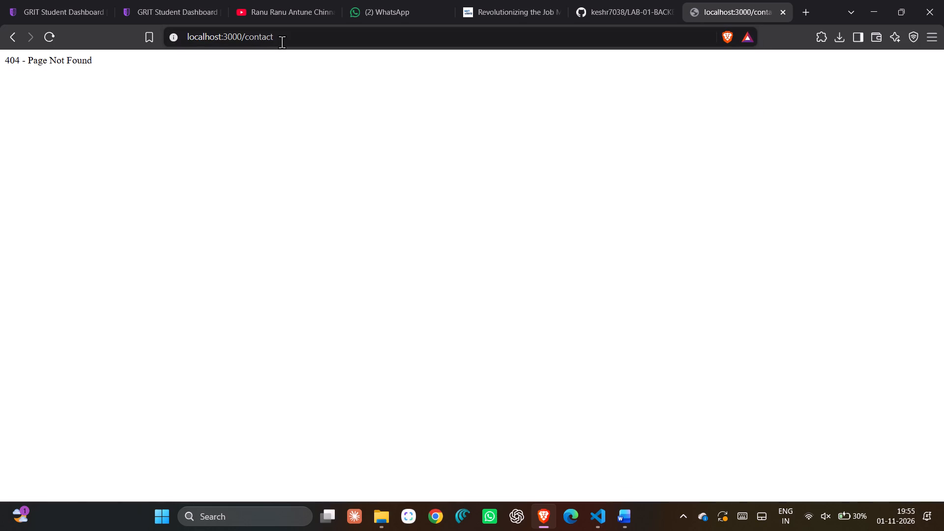
Capture the full screen showing the localhost:3000/contact page and copy the capture.
{"action": "key", "text": "Print"}
{"action": "left_click_drag", "start_coordinate": [0, 0], "coordinate": [943, 530]}
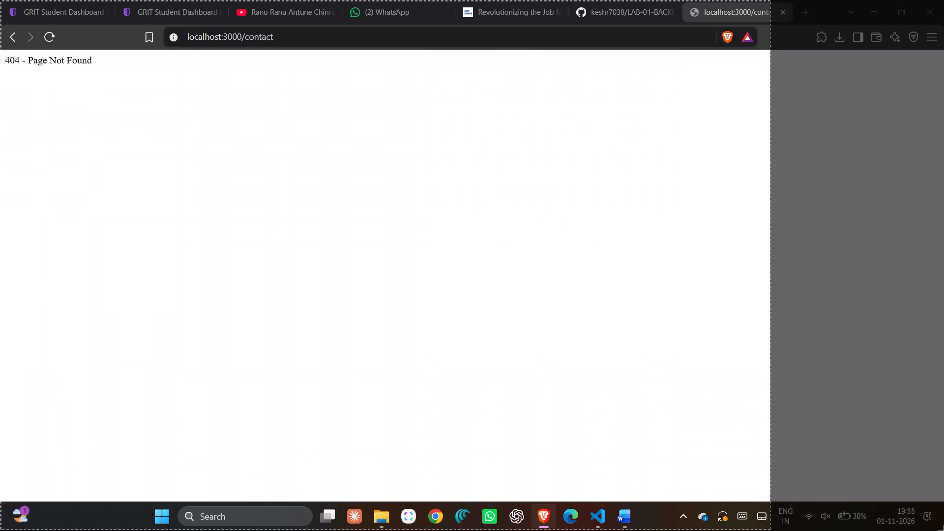
{"action": "left_click_drag", "start_coordinate": [943, 530], "coordinate": [943, 530]}
{"action": "key", "text": "ctrl+Return"}
In the Word report, paste the /contact page capture directly after the new /time capture.
{"action": "key", "text": "alt+Tab"}
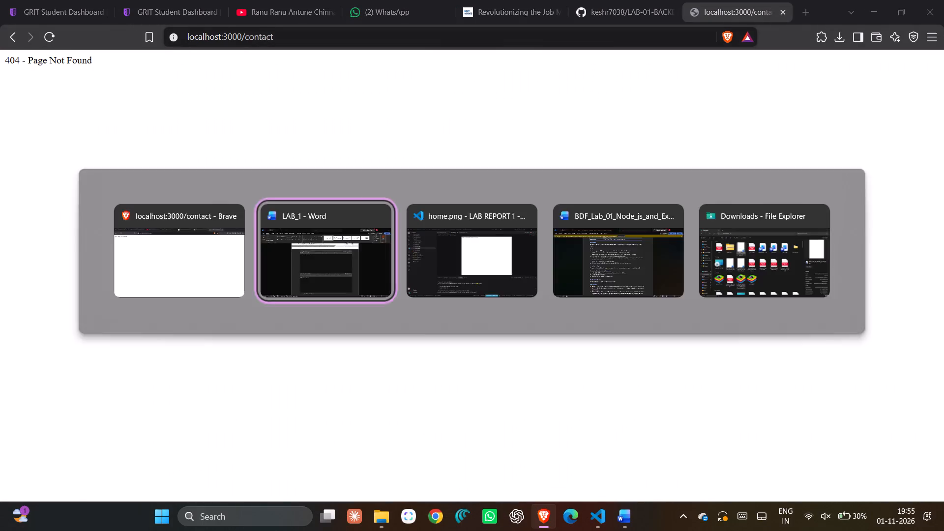
{"action": "scroll", "coordinate": [590, 321], "scroll_direction": "up", "scroll_amount": 4}
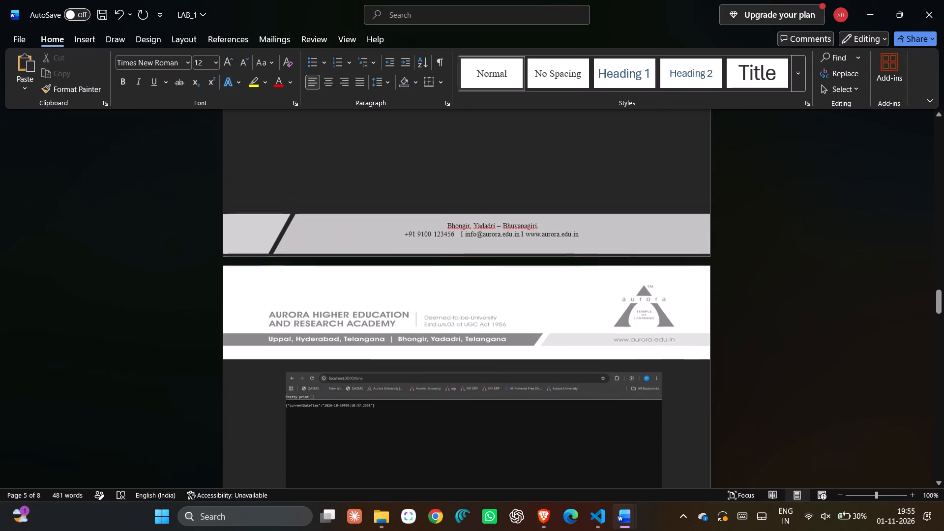
{"action": "scroll", "coordinate": [590, 321], "scroll_direction": "up", "scroll_amount": 1}
{"action": "left_click", "coordinate": [625, 174]}
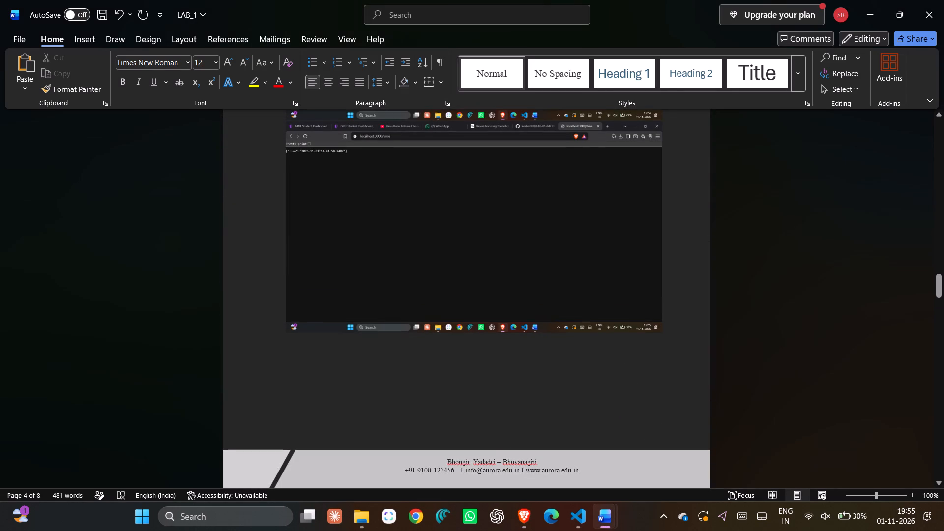
{"action": "key", "text": "ctrl+v"}
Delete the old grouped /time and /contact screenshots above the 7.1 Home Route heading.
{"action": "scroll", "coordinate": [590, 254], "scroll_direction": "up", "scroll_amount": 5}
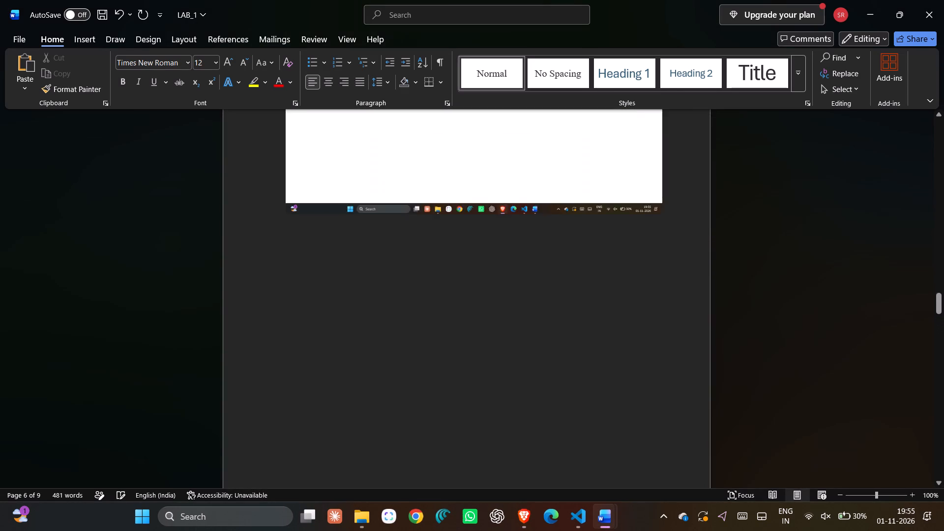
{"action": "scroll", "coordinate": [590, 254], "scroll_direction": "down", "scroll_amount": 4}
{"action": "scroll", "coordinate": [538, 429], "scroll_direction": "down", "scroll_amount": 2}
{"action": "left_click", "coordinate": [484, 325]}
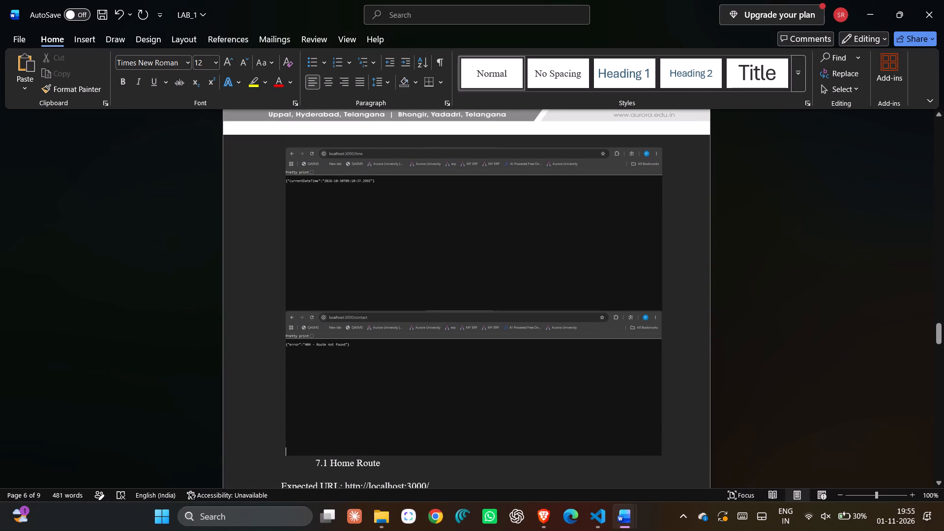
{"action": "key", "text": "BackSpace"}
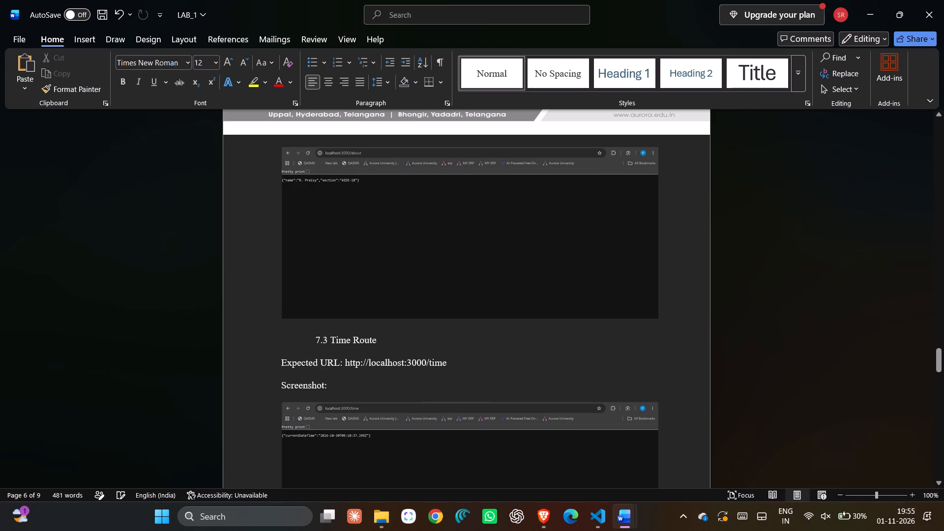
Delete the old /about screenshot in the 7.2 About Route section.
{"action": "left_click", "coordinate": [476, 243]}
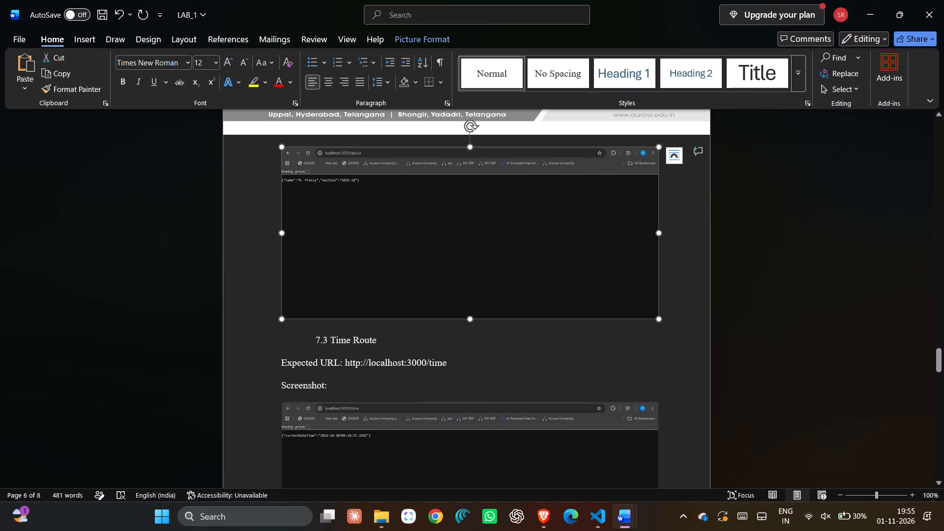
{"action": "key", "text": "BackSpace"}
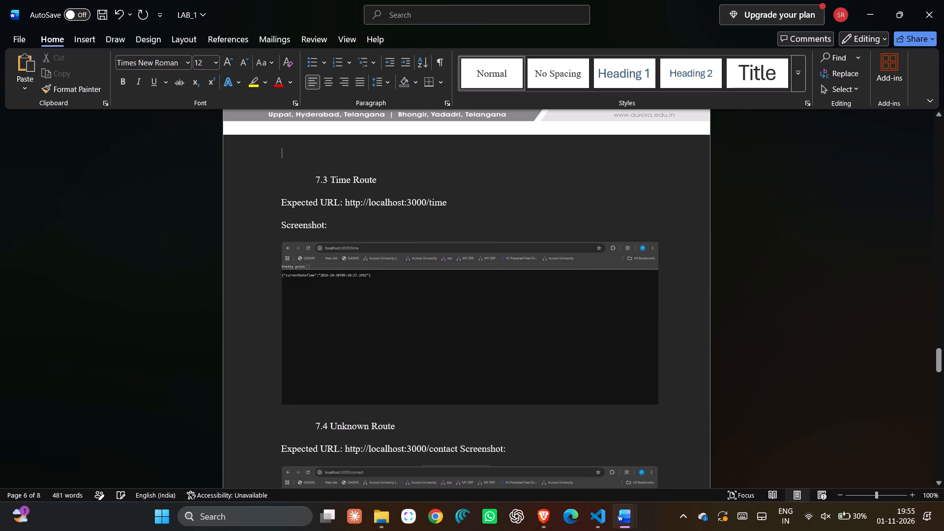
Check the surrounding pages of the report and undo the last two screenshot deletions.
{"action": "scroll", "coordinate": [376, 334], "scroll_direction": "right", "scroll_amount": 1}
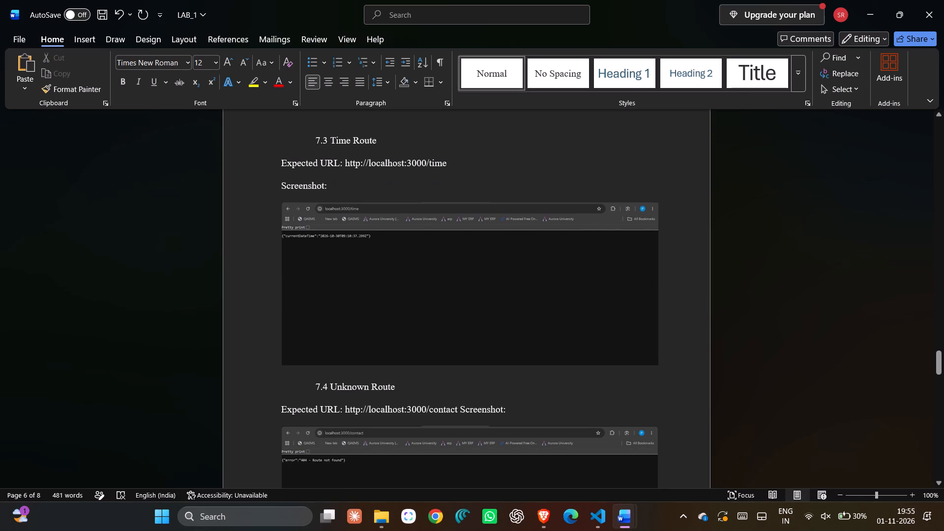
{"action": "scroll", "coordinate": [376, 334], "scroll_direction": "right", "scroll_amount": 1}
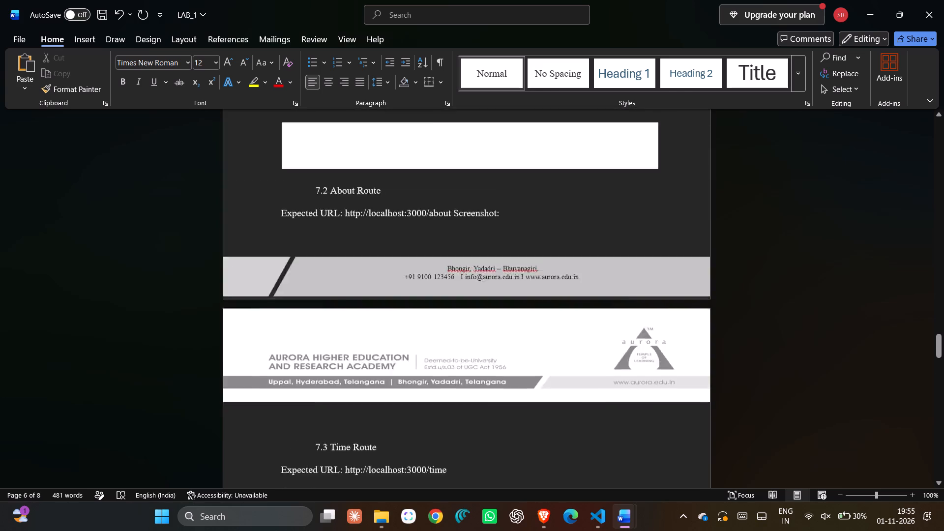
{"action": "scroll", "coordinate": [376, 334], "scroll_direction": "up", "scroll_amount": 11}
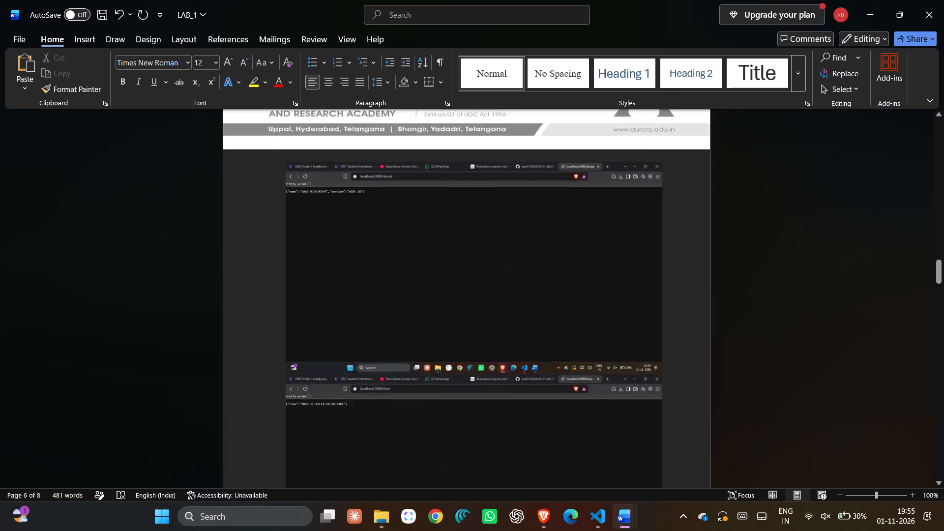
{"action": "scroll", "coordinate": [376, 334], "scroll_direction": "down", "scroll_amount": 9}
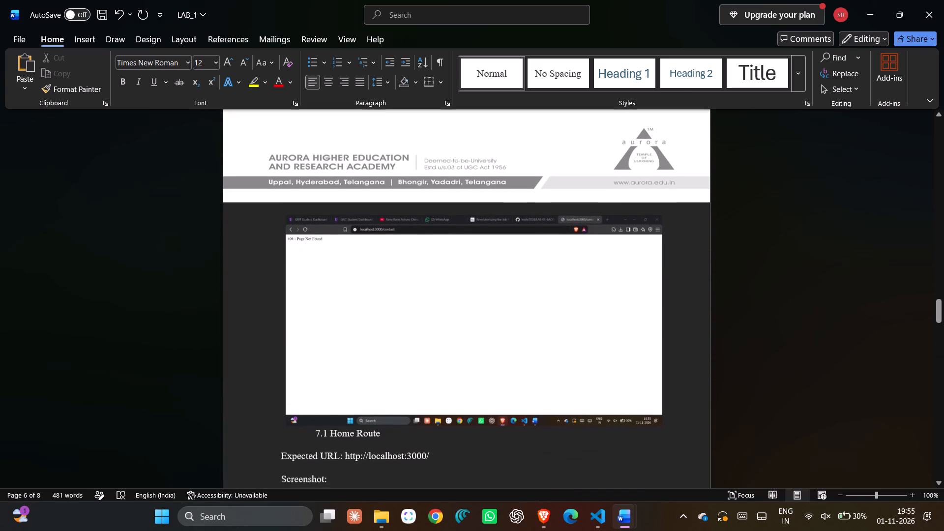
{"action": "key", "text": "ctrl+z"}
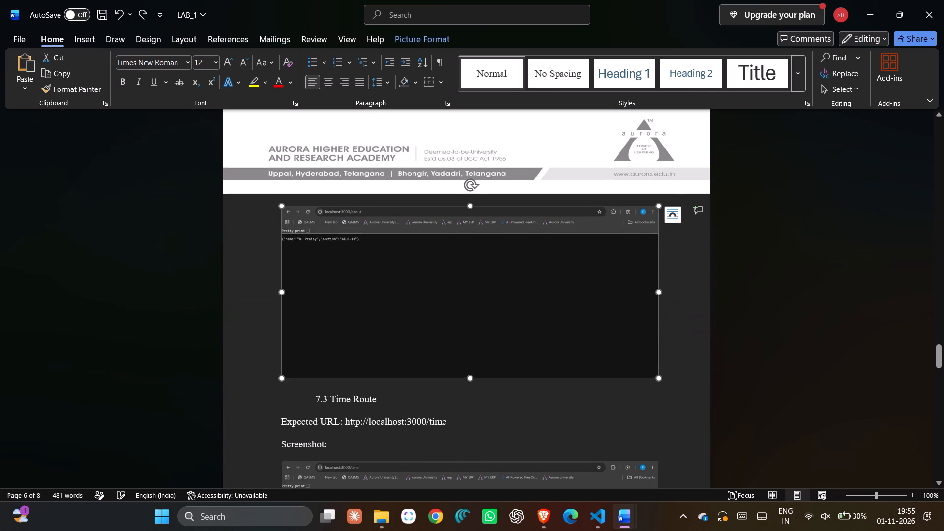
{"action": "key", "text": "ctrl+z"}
Delete the old grouped /time and /contact screenshots above the 7.1 Home Route heading, keeping the pictures in the route sections.
{"action": "scroll", "coordinate": [376, 334], "scroll_direction": "up", "scroll_amount": 9}
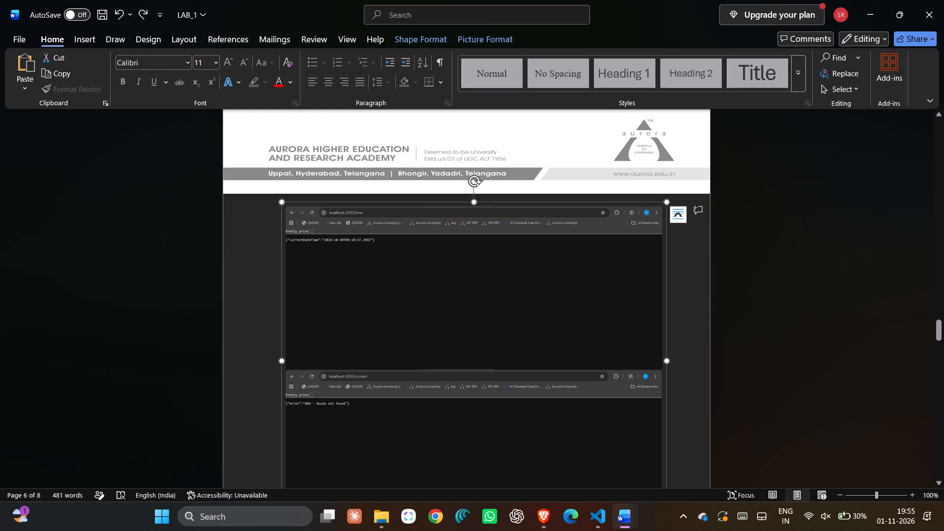
{"action": "left_click", "coordinate": [262, 306]}
{"action": "left_click", "coordinate": [759, 327]}
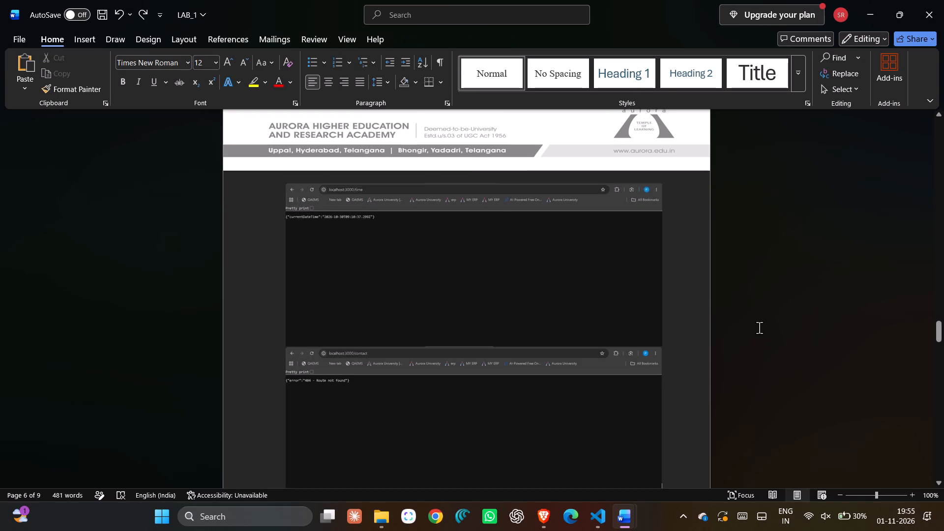
{"action": "scroll", "coordinate": [759, 327], "scroll_direction": "up", "scroll_amount": 5}
{"action": "scroll", "coordinate": [759, 327], "scroll_direction": "down", "scroll_amount": 3}
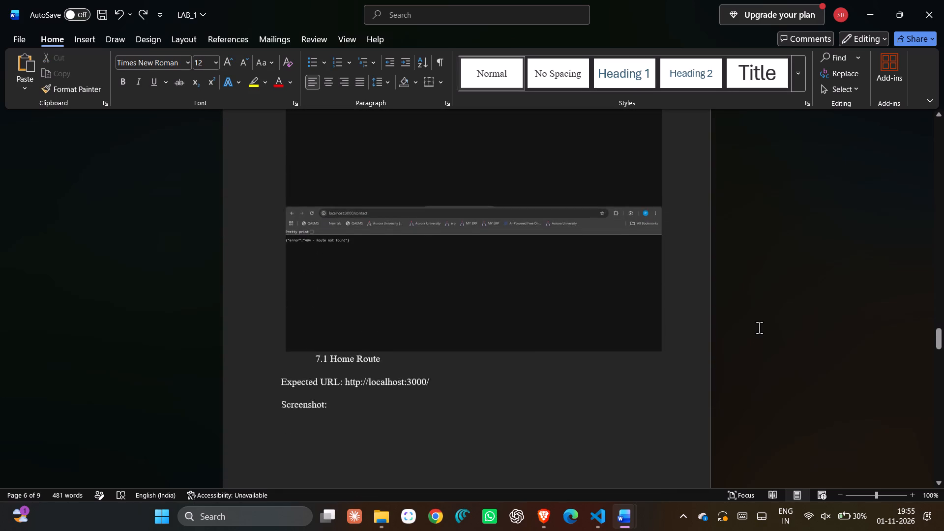
{"action": "scroll", "coordinate": [759, 327], "scroll_direction": "up", "scroll_amount": 1}
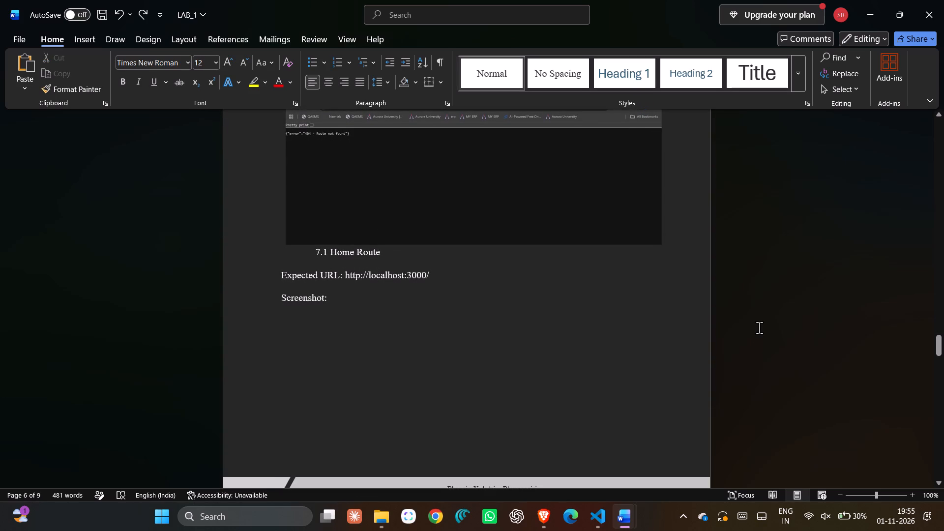
{"action": "scroll", "coordinate": [759, 327], "scroll_direction": "up", "scroll_amount": 3}
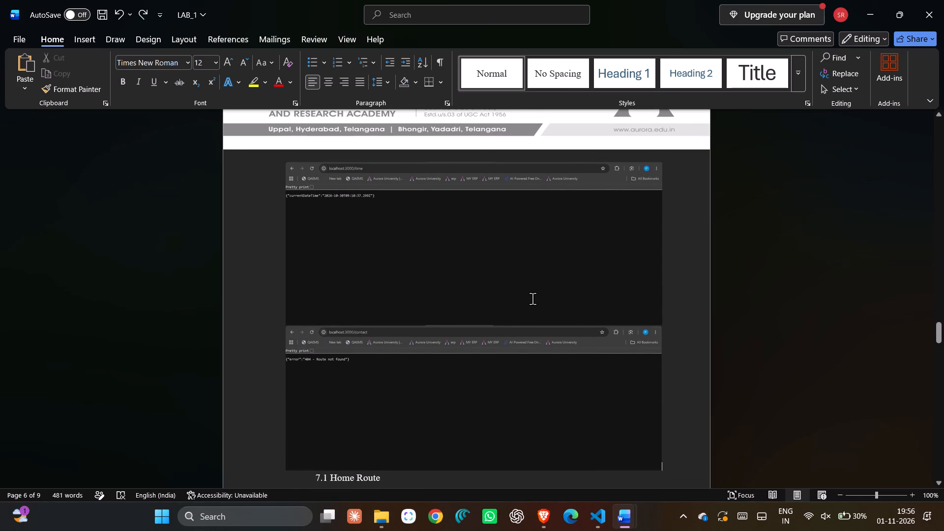
{"action": "left_click", "coordinate": [532, 298]}
{"action": "key", "text": "BackSpace"}
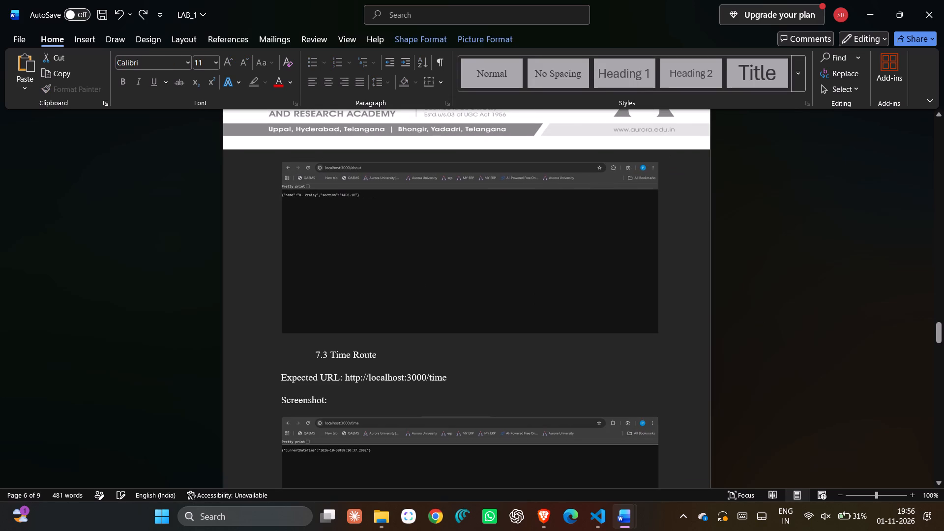
{"action": "scroll", "coordinate": [470, 271], "scroll_direction": "up", "scroll_amount": 11}
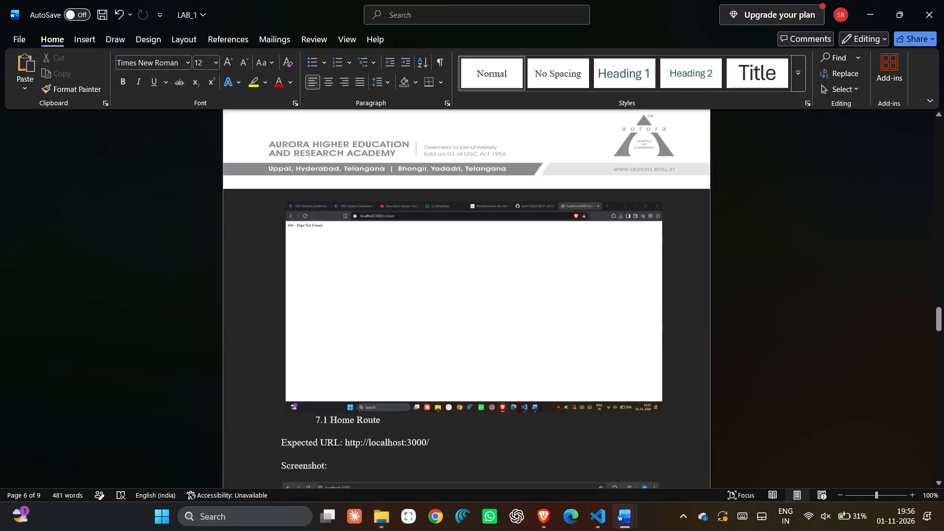
Copy the new full-screen localhost:3000 home page capture that sits below the VS Code screenshot.
{"action": "scroll", "coordinate": [470, 271], "scroll_direction": "down", "scroll_amount": 5}
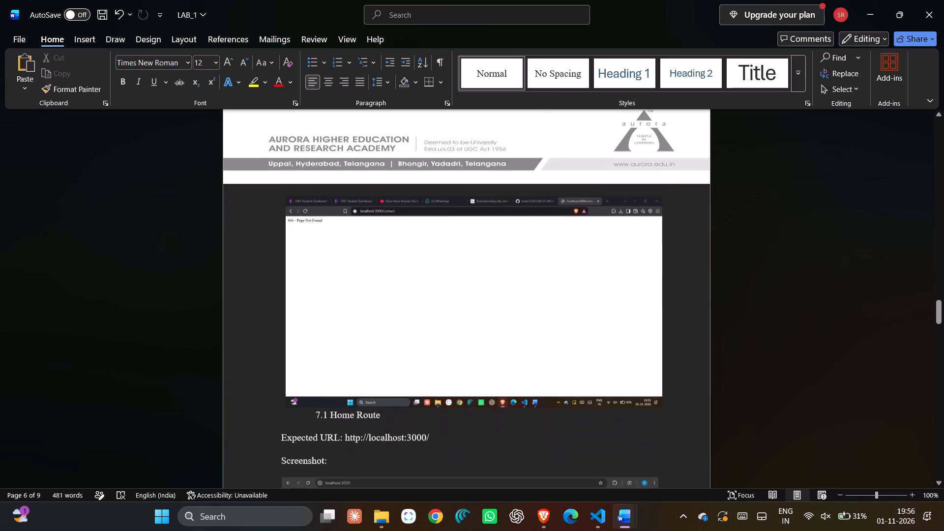
{"action": "scroll", "coordinate": [470, 271], "scroll_direction": "down", "scroll_amount": 3}
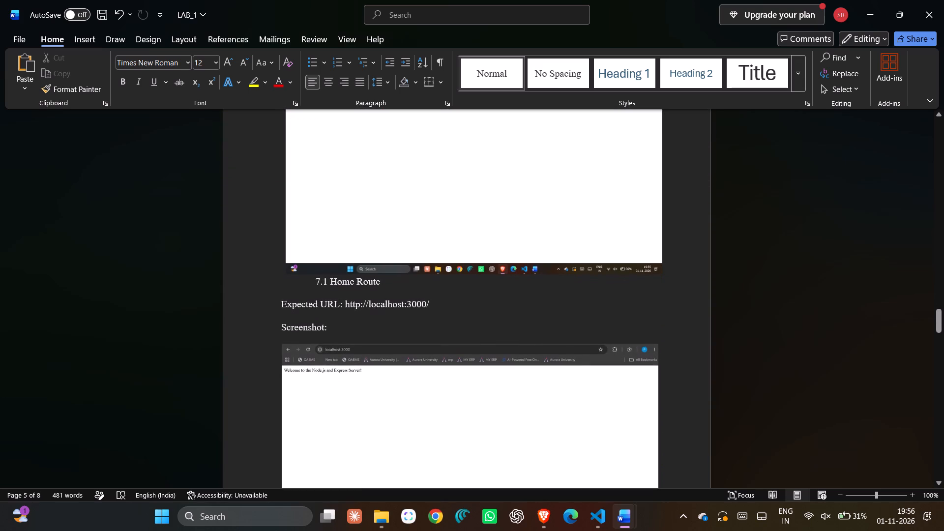
{"action": "scroll", "coordinate": [470, 271], "scroll_direction": "down", "scroll_amount": 1}
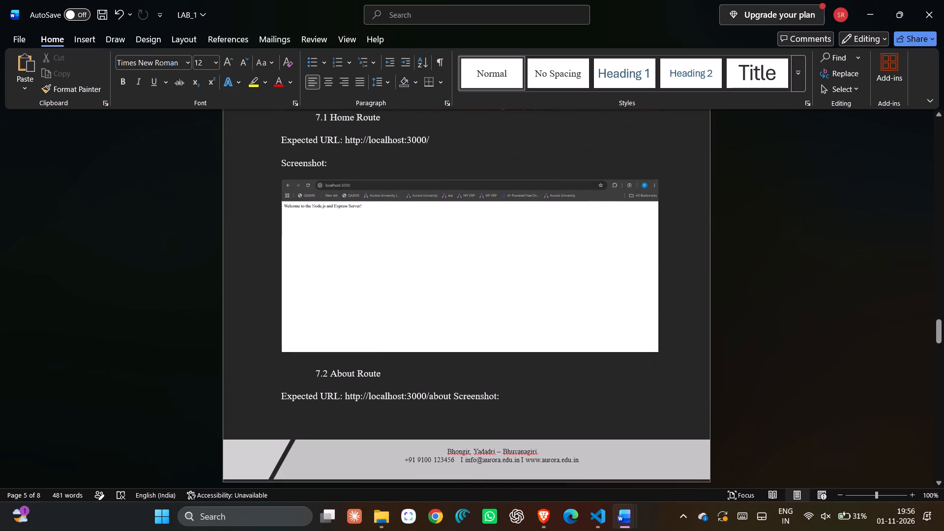
{"action": "scroll", "coordinate": [470, 271], "scroll_direction": "down", "scroll_amount": 1}
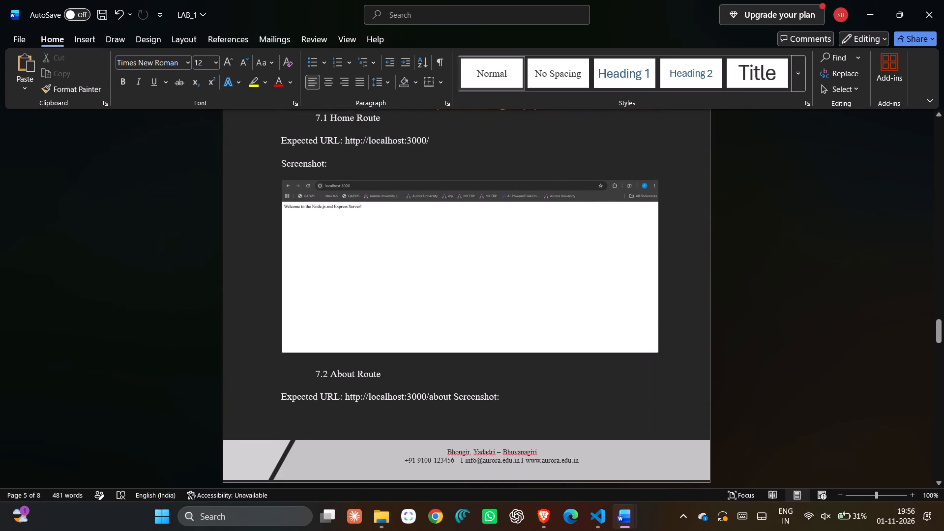
{"action": "scroll", "coordinate": [470, 271], "scroll_direction": "up", "scroll_amount": 14}
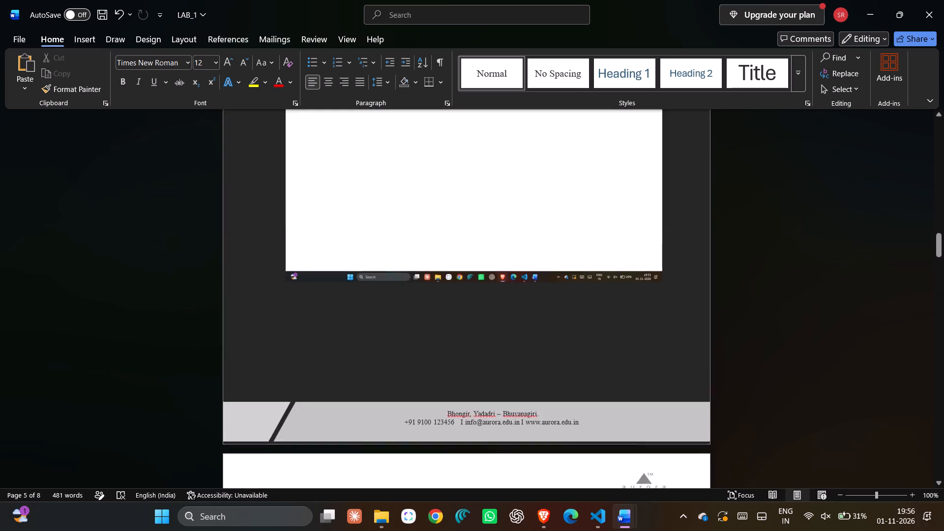
{"action": "scroll", "coordinate": [470, 271], "scroll_direction": "up", "scroll_amount": 2}
{"action": "scroll", "coordinate": [470, 271], "scroll_direction": "down", "scroll_amount": 2}
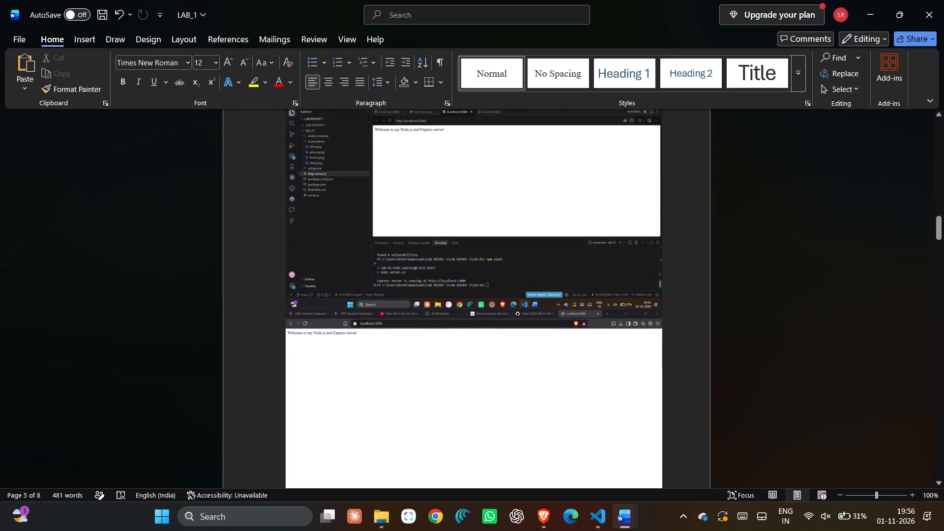
{"action": "scroll", "coordinate": [470, 271], "scroll_direction": "down", "scroll_amount": 2}
{"action": "left_click", "coordinate": [496, 319]}
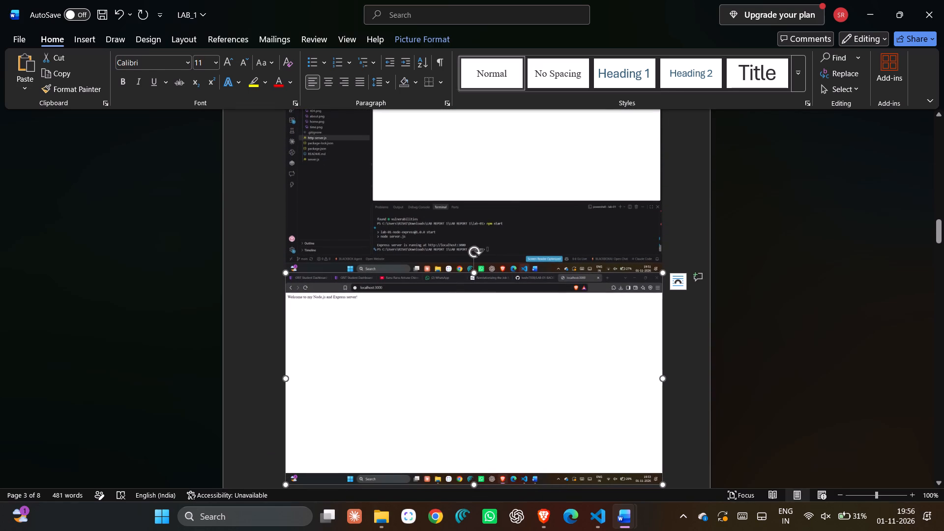
{"action": "key", "text": "ctrl+c"}
{"action": "key", "text": "ctrl+c"}
{"action": "key", "text": "ctrl+c"}
{"action": "key", "text": "ctrl+c"}
{"action": "key", "text": "ctrl+c"}
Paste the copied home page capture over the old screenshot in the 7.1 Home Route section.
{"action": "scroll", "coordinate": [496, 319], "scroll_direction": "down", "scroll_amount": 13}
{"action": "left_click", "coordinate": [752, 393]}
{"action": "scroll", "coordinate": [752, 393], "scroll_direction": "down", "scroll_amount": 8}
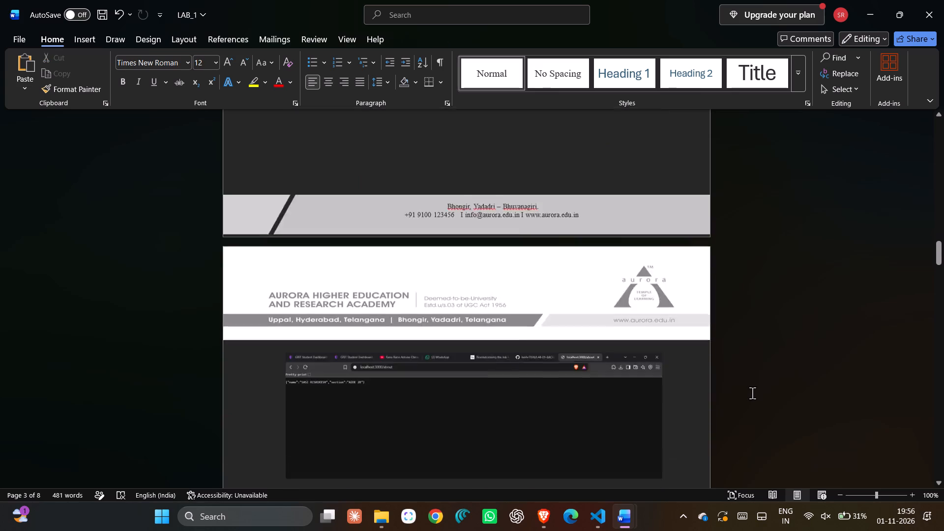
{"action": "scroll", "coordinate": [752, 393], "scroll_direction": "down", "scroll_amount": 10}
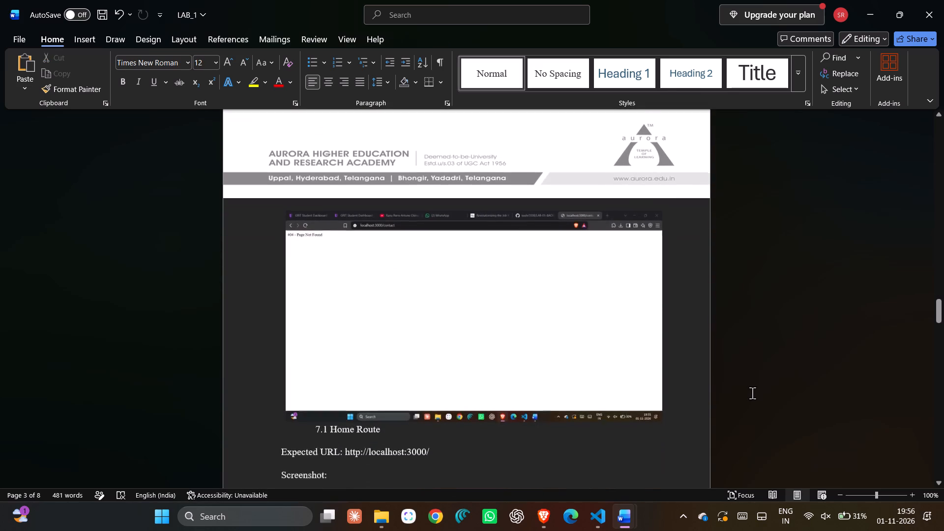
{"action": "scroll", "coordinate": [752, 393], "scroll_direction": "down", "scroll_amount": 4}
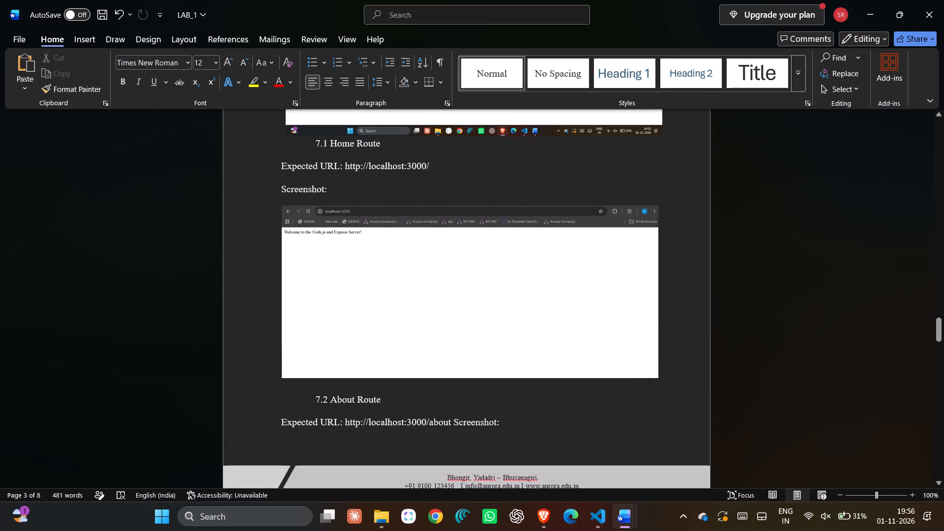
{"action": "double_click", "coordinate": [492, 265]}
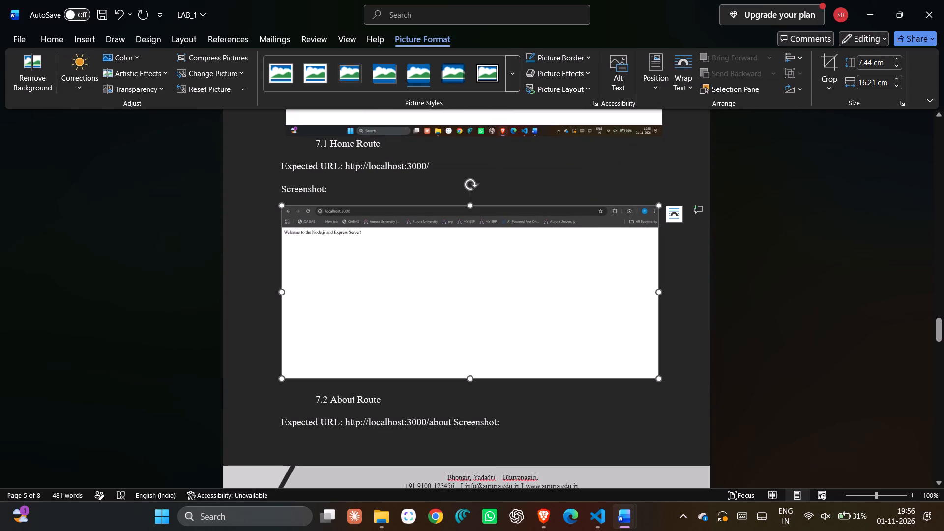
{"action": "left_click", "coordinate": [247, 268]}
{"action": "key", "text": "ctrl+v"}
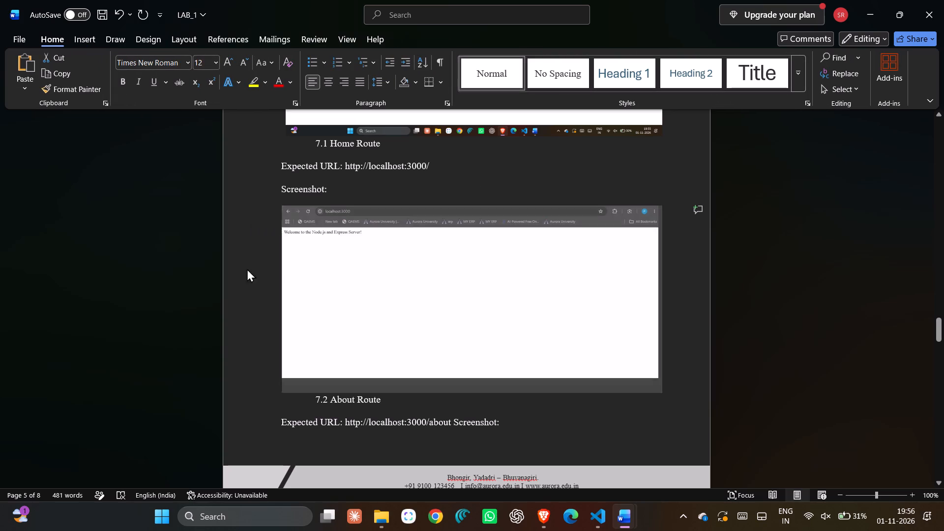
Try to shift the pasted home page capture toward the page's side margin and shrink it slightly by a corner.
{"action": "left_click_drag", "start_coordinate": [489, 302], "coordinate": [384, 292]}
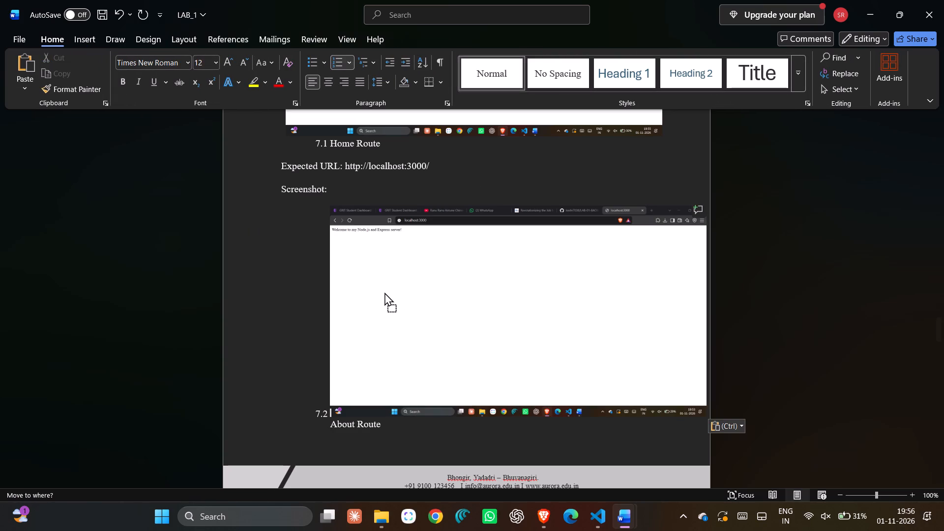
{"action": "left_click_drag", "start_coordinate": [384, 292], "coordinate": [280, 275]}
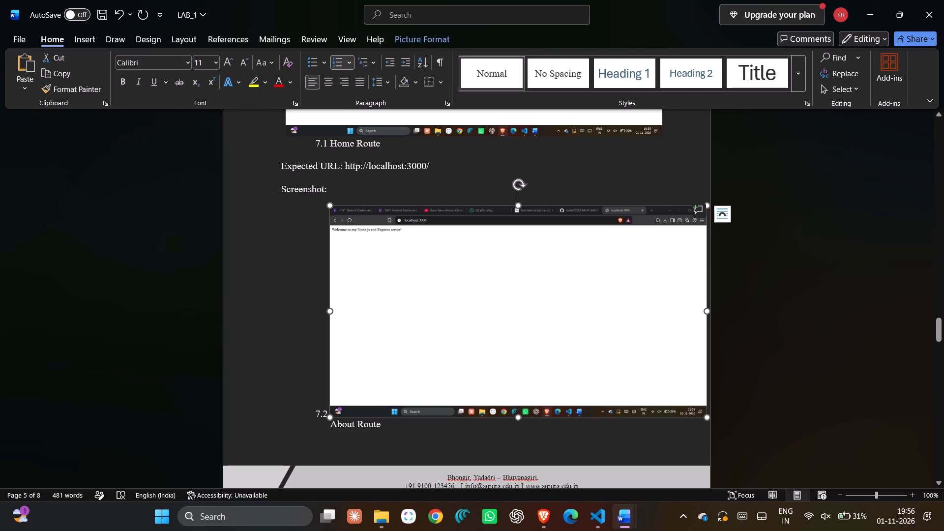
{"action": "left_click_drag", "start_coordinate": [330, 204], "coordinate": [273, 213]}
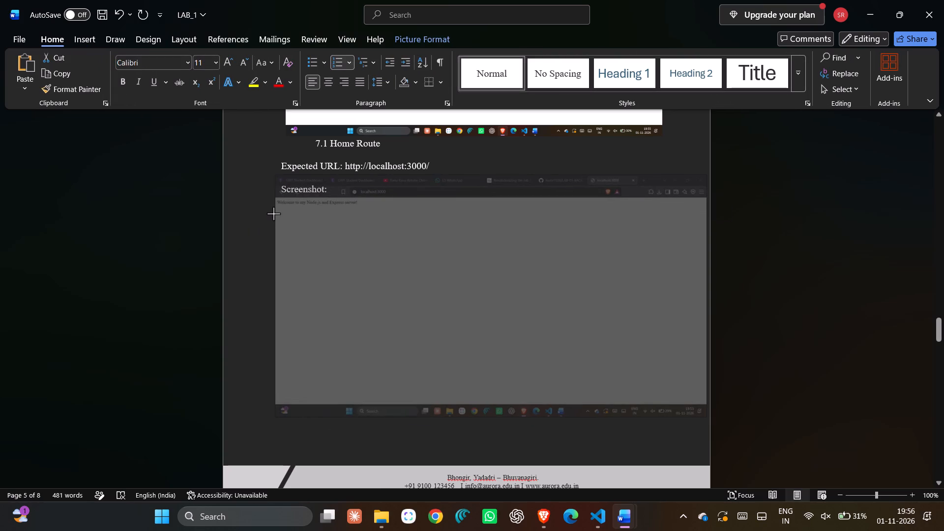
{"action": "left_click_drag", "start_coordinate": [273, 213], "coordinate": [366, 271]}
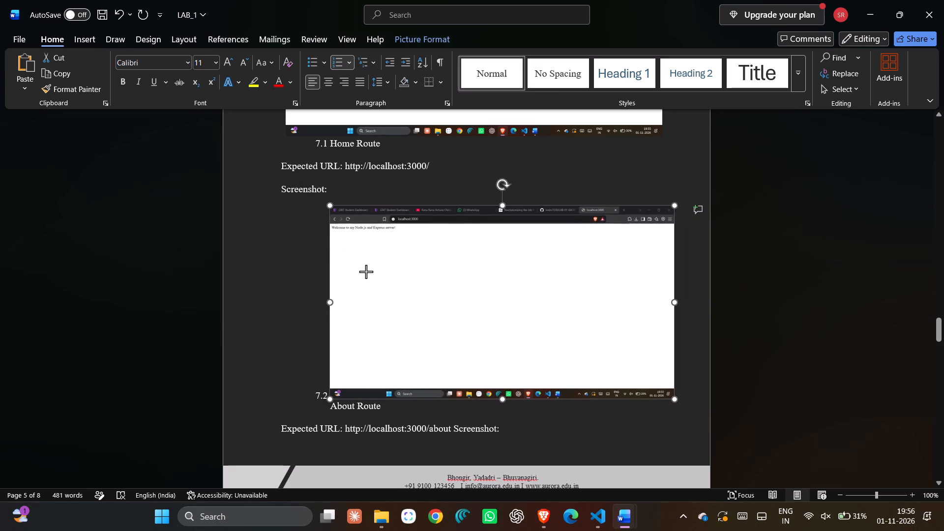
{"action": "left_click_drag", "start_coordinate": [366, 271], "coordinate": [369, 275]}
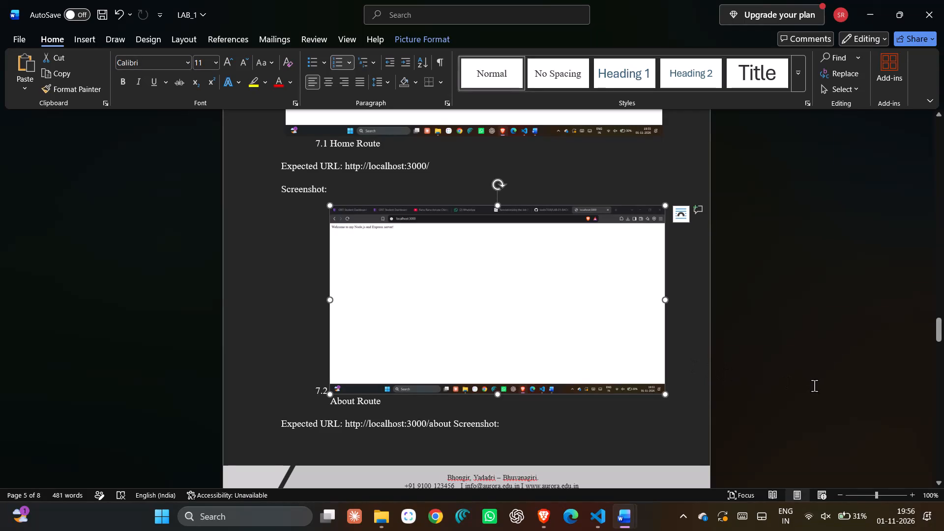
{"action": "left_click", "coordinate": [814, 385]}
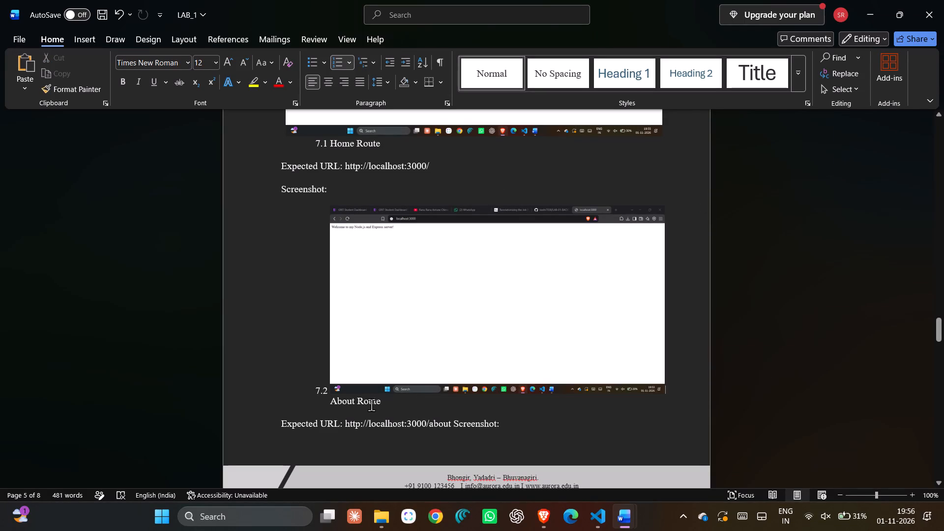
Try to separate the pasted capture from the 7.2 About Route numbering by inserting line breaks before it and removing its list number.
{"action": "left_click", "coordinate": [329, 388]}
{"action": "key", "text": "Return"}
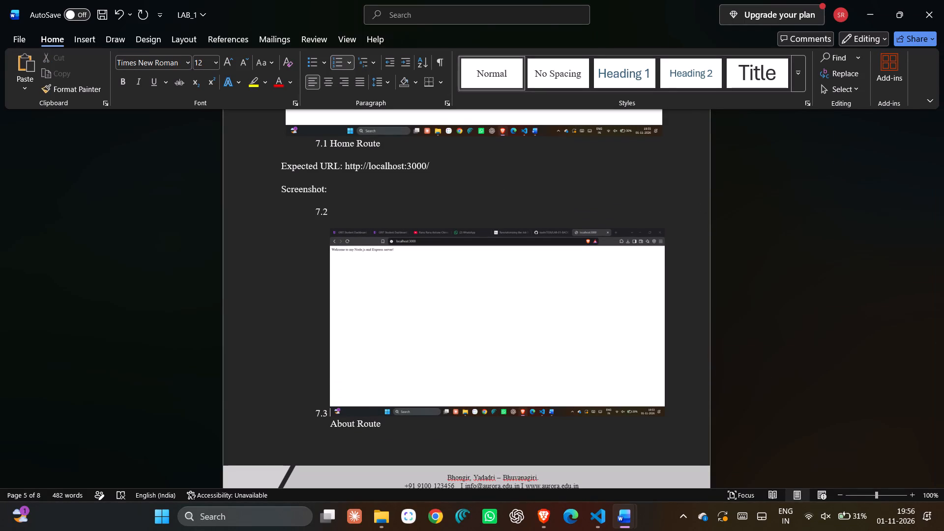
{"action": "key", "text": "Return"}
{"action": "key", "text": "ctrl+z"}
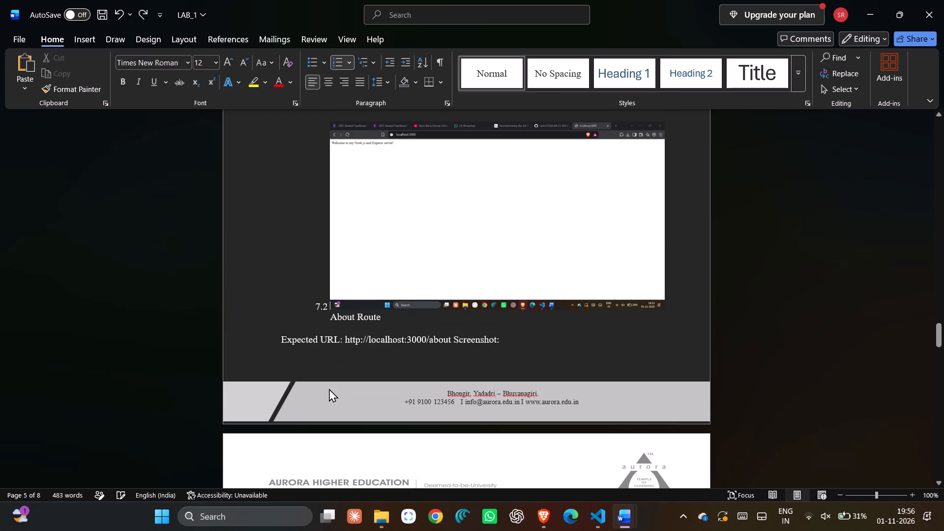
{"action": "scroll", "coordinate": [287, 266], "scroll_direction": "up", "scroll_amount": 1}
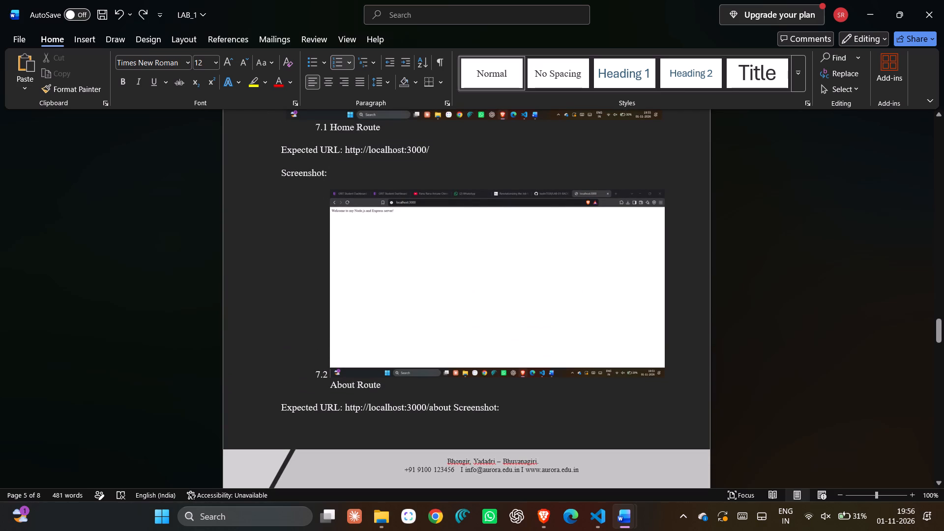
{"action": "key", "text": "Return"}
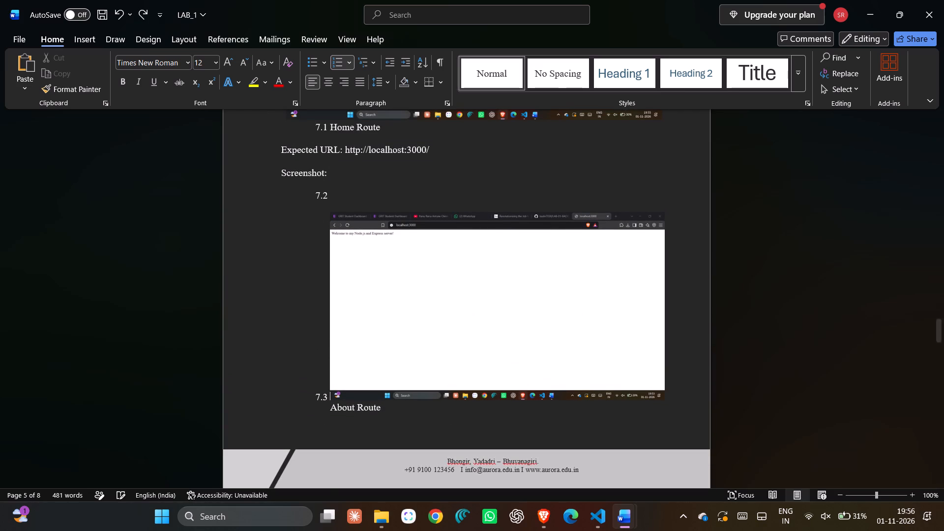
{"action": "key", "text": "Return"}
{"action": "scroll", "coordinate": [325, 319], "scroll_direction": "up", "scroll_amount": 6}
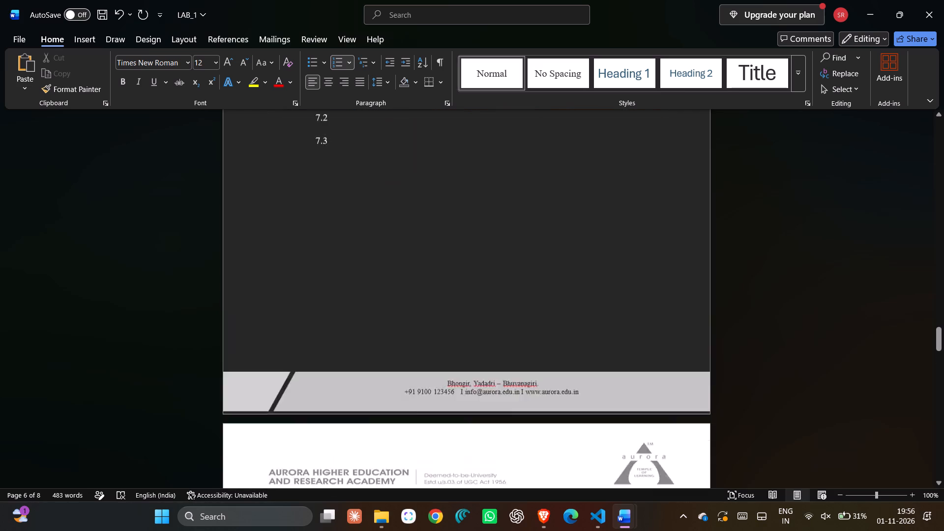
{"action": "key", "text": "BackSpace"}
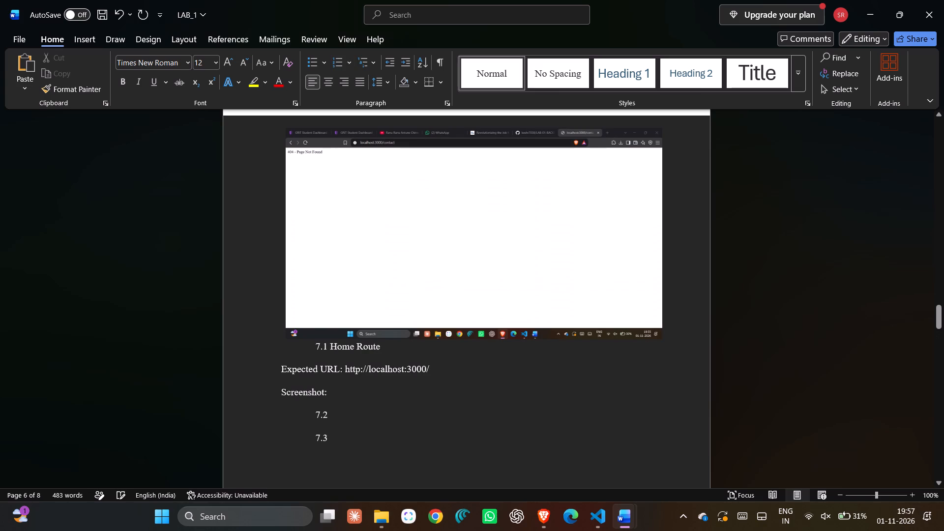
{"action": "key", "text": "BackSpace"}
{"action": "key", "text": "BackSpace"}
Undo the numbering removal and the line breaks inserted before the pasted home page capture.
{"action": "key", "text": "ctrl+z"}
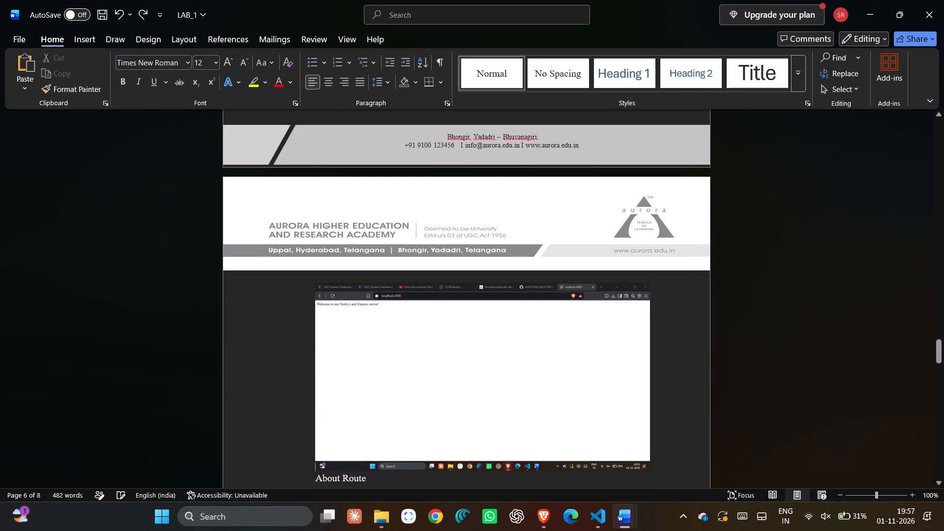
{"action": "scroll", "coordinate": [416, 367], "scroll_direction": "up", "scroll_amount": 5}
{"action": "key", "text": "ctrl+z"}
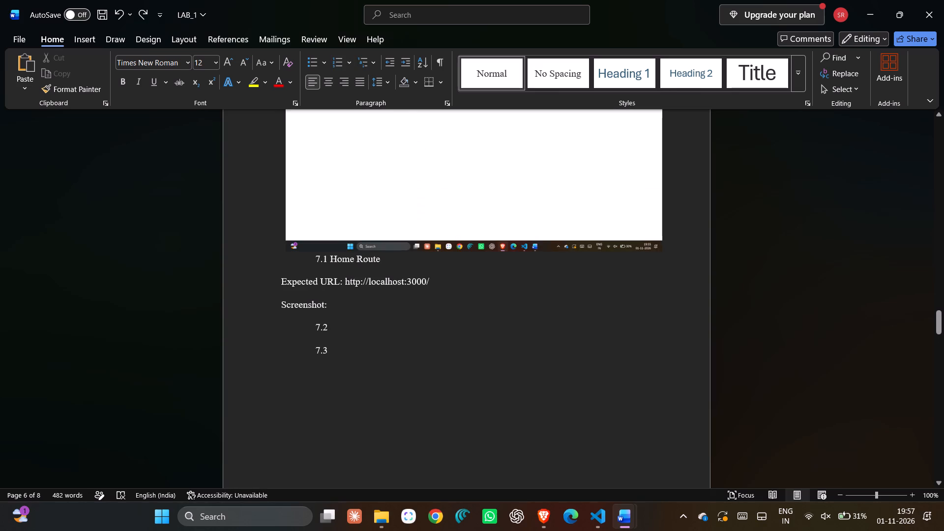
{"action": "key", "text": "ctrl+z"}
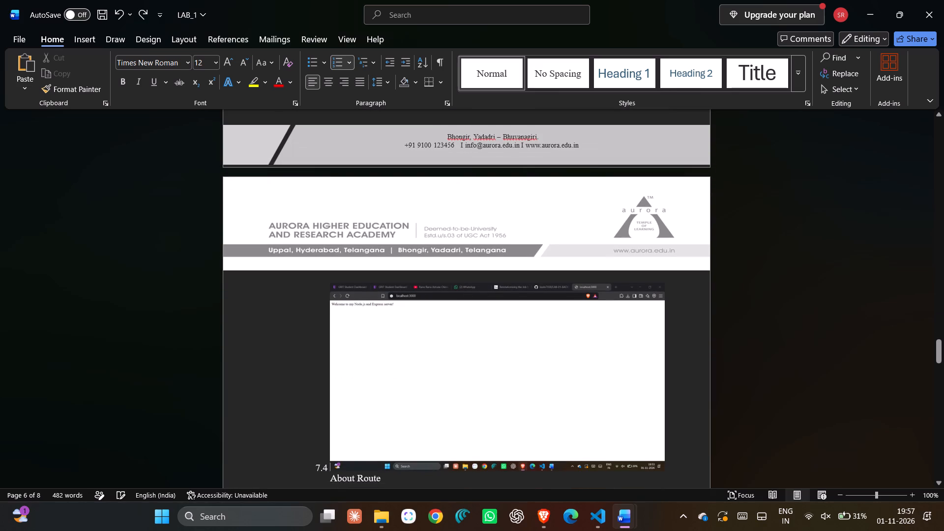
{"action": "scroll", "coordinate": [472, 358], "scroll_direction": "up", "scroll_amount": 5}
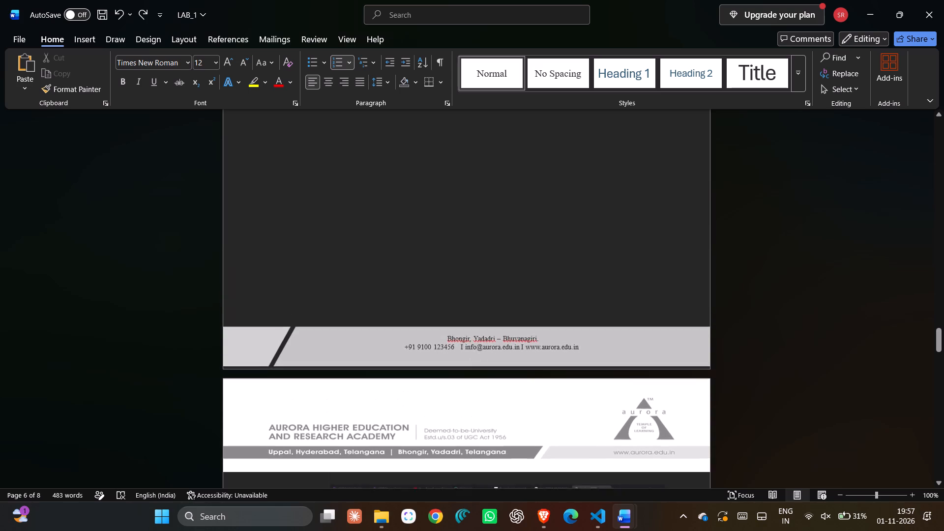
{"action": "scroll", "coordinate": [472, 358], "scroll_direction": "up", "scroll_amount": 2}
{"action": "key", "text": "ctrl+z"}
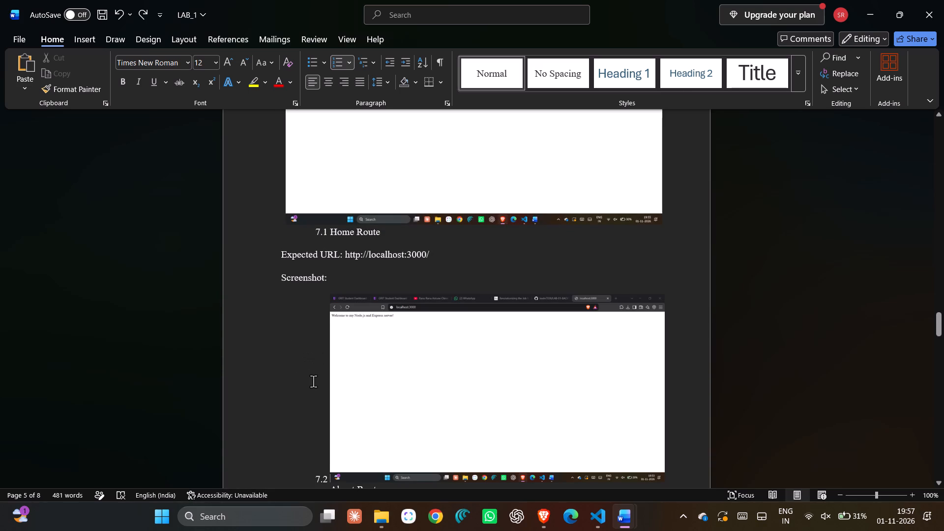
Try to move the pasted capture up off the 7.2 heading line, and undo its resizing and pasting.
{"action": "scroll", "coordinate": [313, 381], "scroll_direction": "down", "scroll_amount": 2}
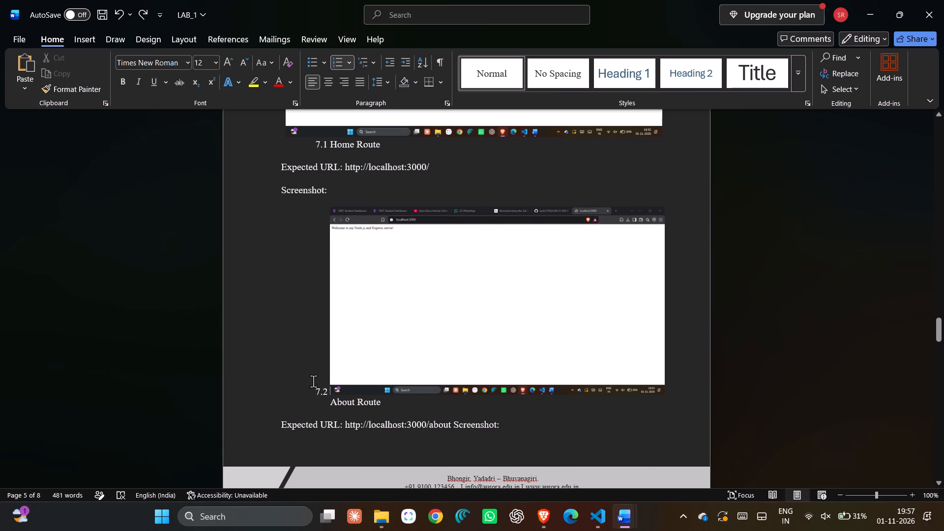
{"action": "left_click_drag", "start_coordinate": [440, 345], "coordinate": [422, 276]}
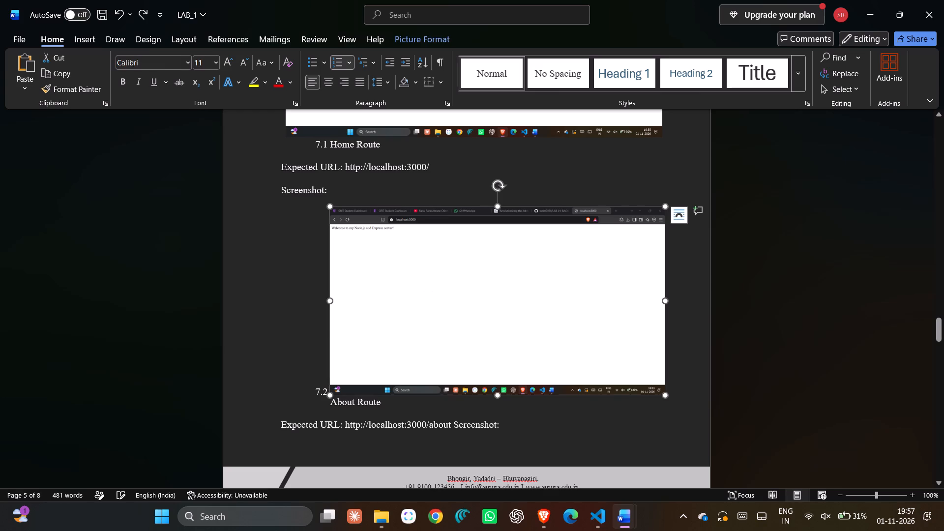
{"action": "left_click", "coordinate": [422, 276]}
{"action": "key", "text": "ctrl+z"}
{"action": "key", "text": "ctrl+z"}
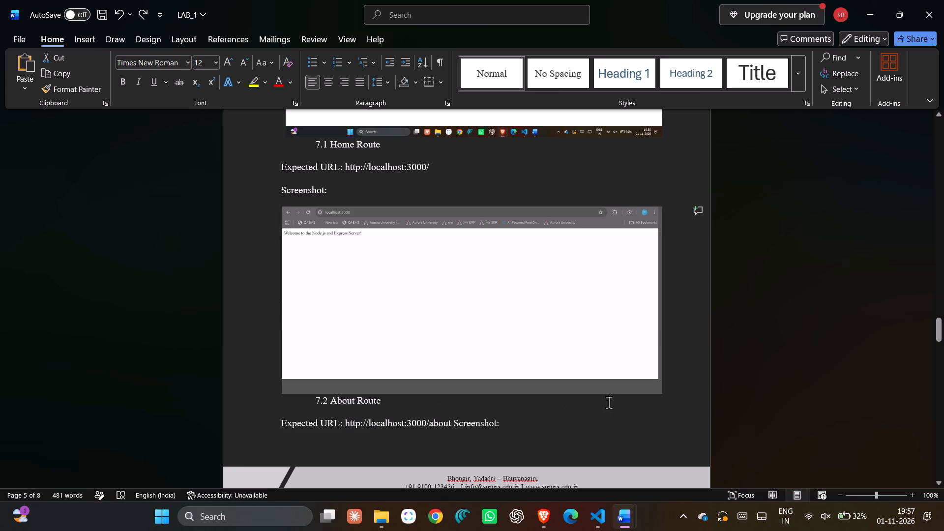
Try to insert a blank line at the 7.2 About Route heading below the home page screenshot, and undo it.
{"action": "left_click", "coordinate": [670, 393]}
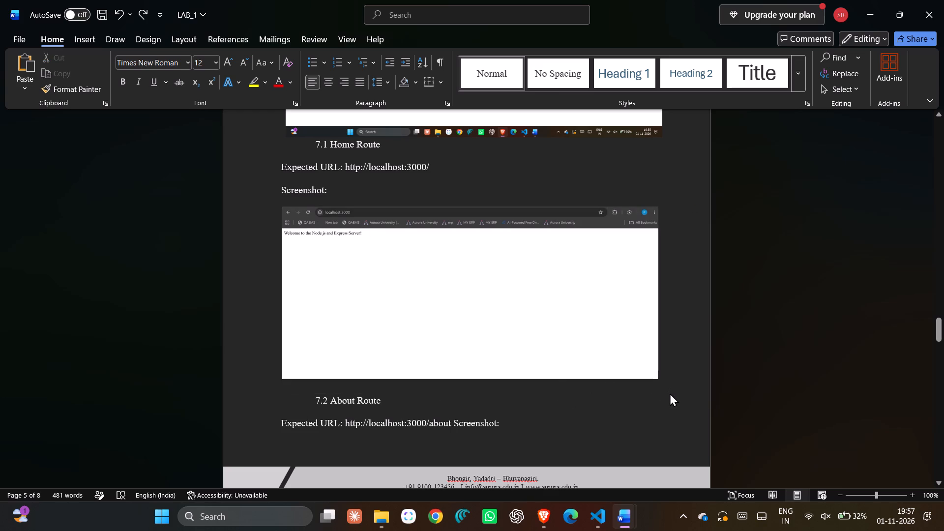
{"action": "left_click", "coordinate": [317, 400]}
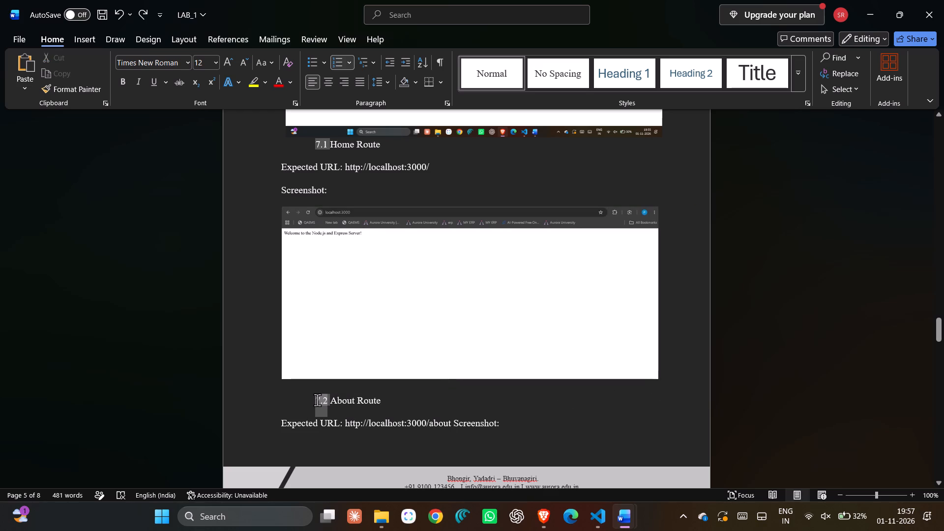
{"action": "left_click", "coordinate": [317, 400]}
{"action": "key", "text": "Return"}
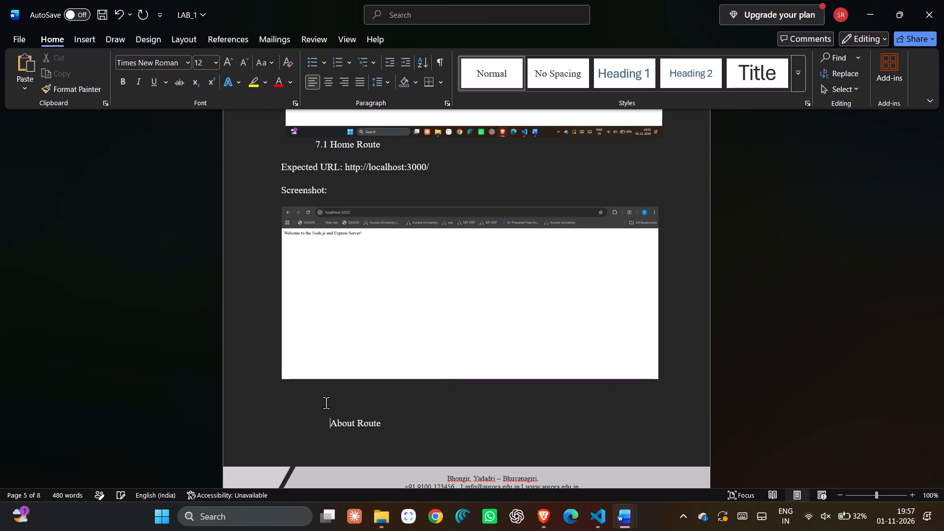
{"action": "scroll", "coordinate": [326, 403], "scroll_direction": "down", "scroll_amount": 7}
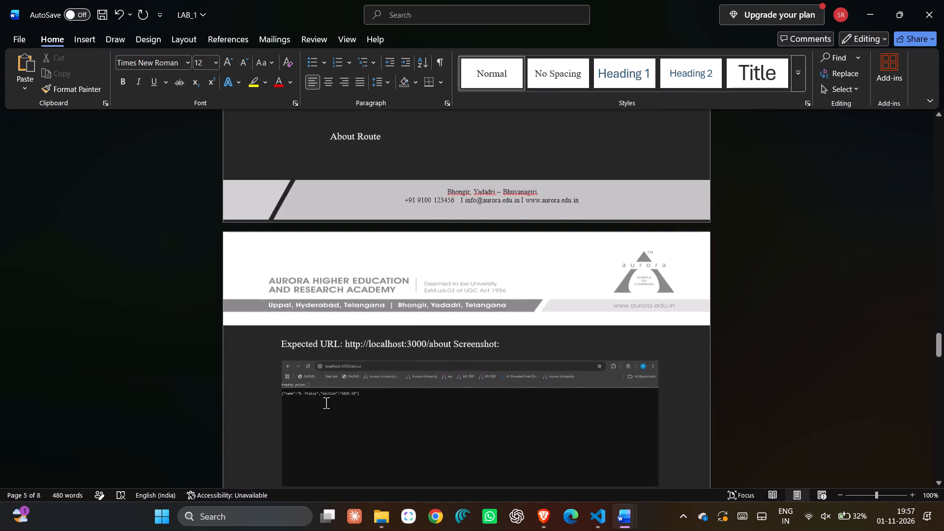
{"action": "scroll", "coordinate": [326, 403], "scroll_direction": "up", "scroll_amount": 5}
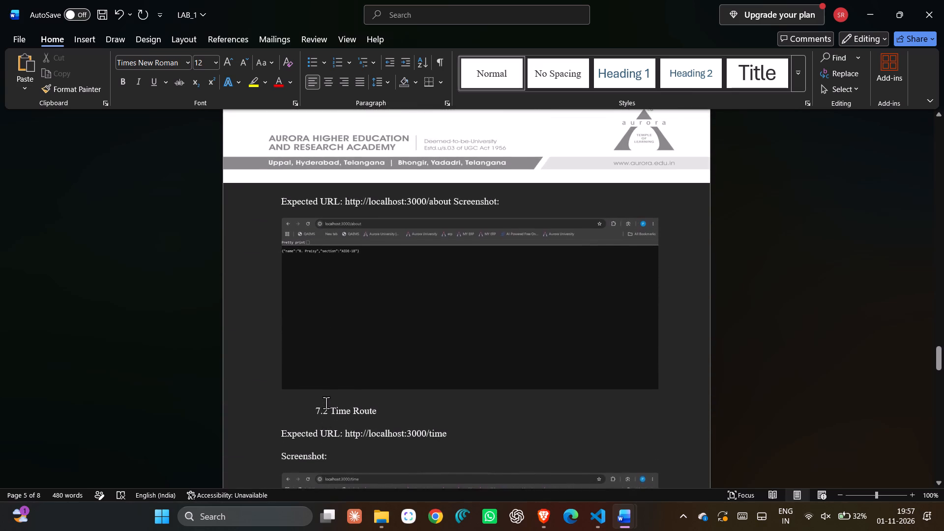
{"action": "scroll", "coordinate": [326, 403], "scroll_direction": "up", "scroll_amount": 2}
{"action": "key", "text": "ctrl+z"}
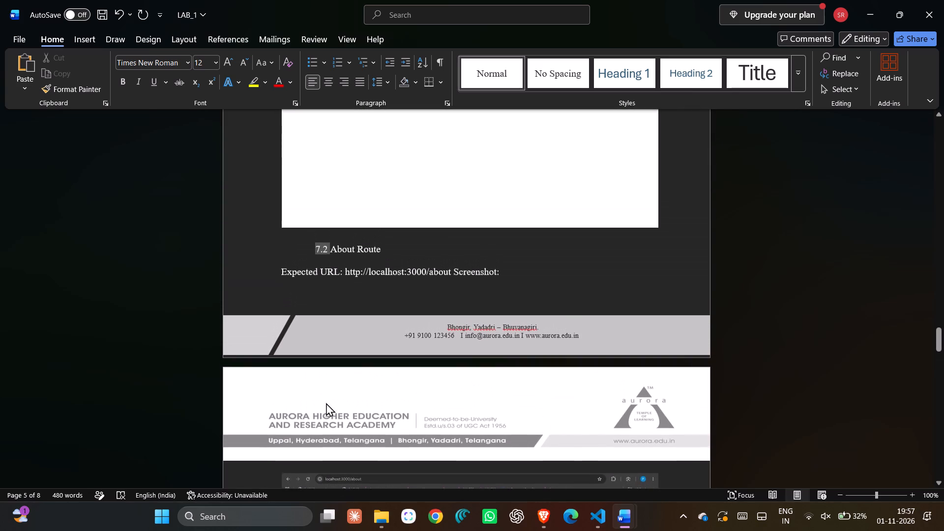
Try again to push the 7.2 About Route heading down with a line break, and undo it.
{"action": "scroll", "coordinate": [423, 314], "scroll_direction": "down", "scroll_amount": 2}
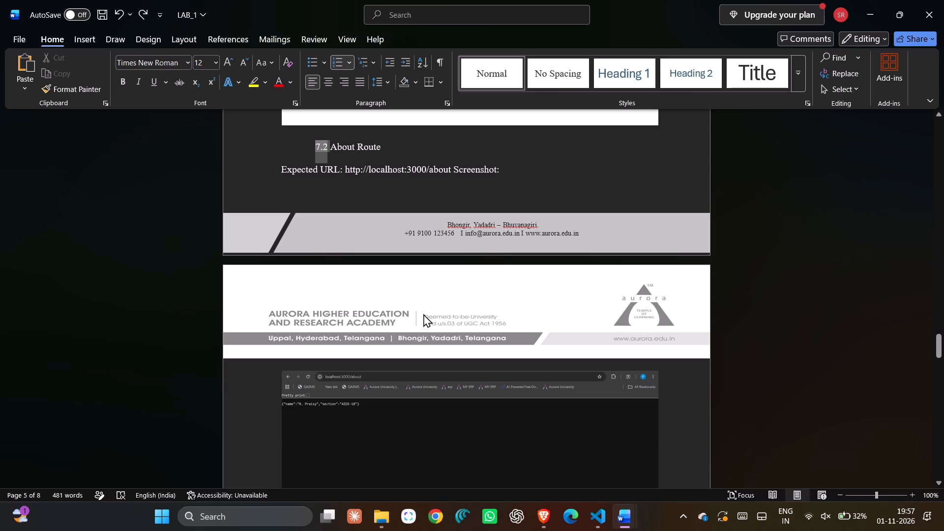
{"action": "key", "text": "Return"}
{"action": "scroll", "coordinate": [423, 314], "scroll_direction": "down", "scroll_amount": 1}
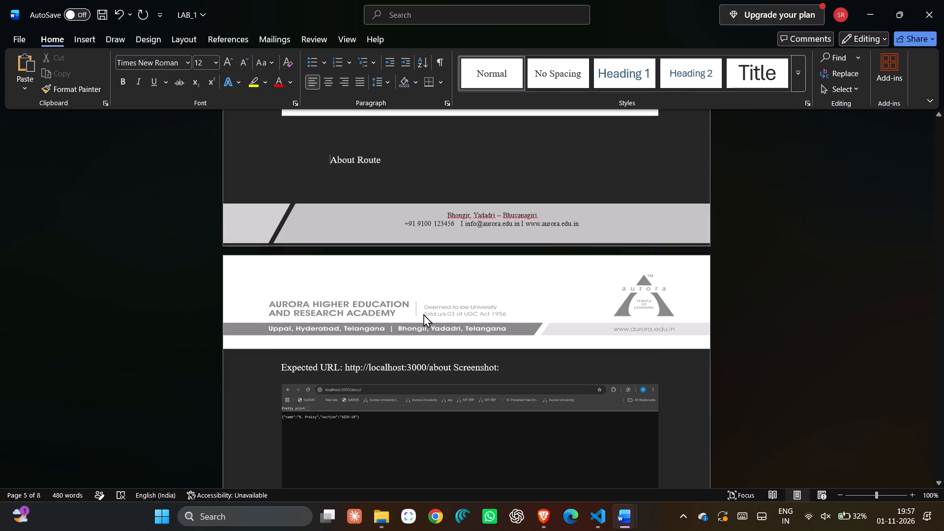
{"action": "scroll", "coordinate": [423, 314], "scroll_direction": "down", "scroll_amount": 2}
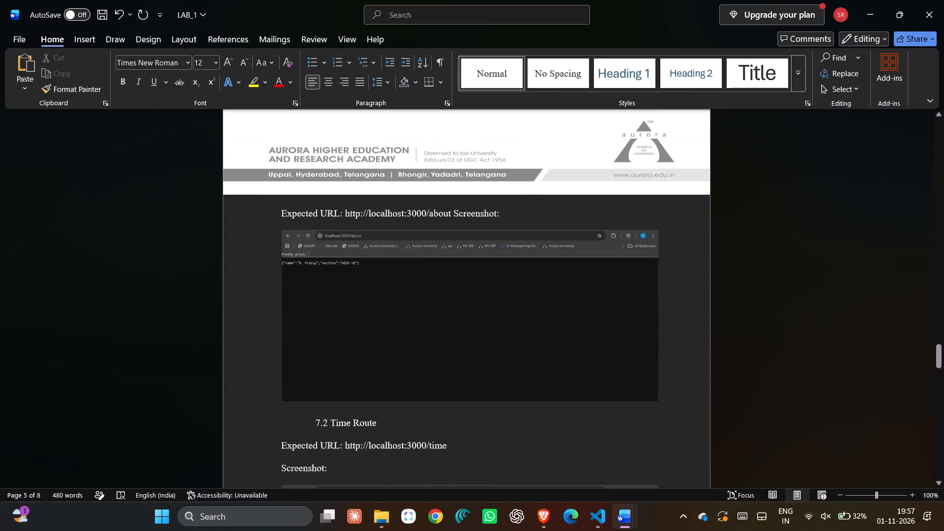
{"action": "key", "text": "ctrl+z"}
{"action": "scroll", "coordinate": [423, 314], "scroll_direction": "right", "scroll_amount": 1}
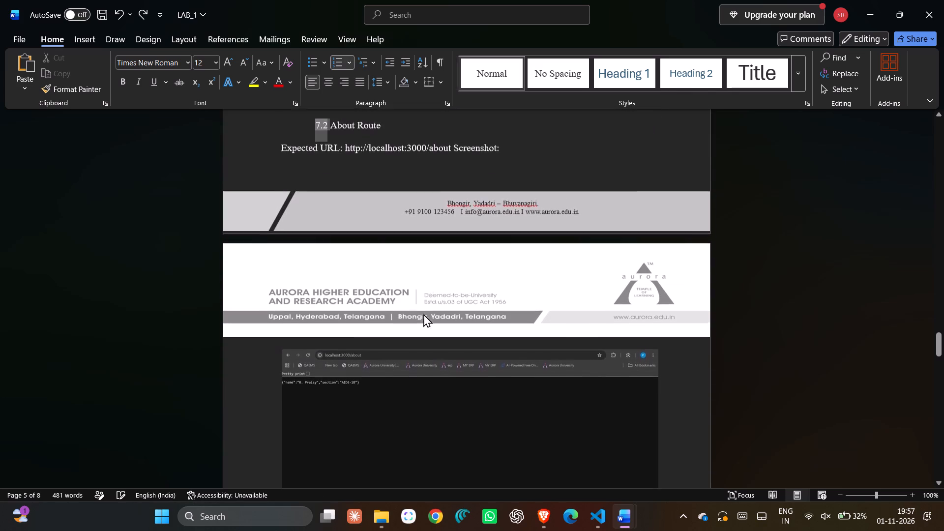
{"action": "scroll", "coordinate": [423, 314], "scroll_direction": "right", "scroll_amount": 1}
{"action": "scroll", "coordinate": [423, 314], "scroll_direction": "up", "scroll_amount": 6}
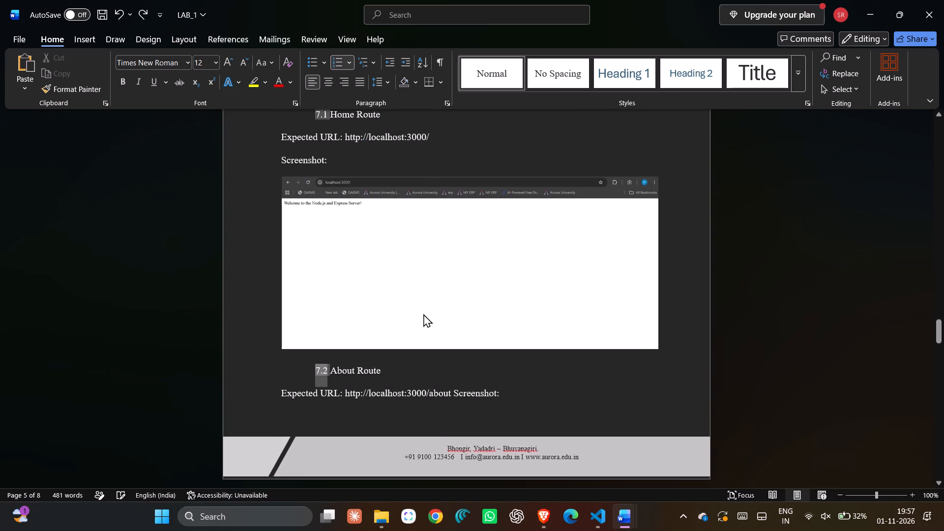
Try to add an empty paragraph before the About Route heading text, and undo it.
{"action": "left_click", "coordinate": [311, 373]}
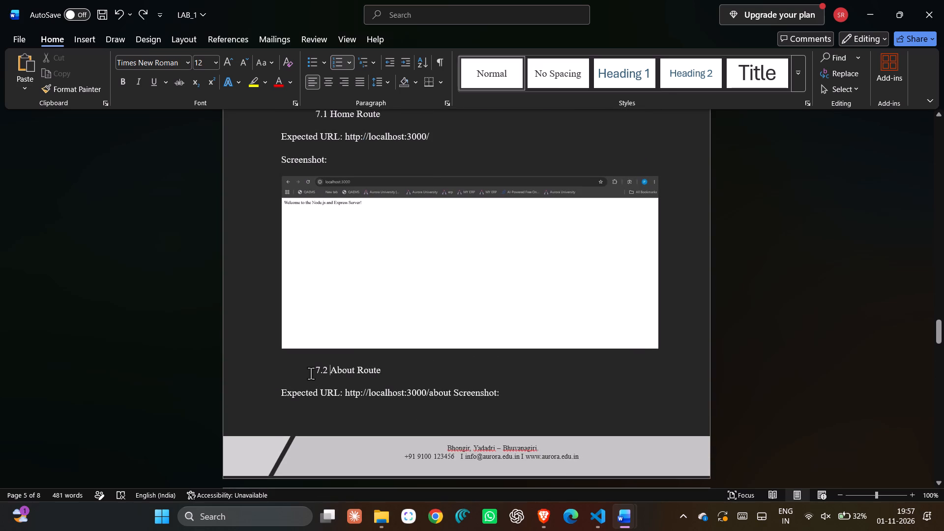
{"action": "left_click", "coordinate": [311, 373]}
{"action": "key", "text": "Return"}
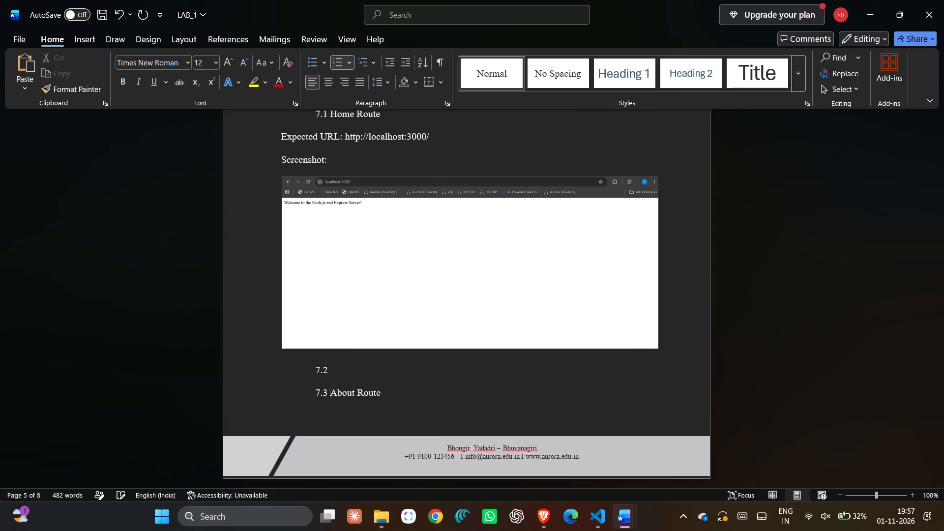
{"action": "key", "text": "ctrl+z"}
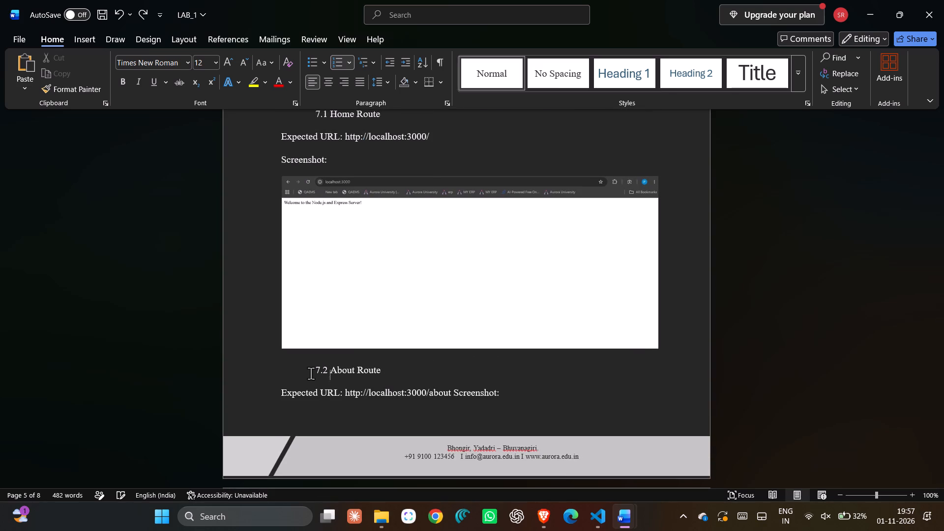
Review the LAB_1 report's route sections, Basic HTTP Server section, problems, repository link and conclusion.
{"action": "scroll", "coordinate": [419, 371], "scroll_direction": "up", "scroll_amount": 3}
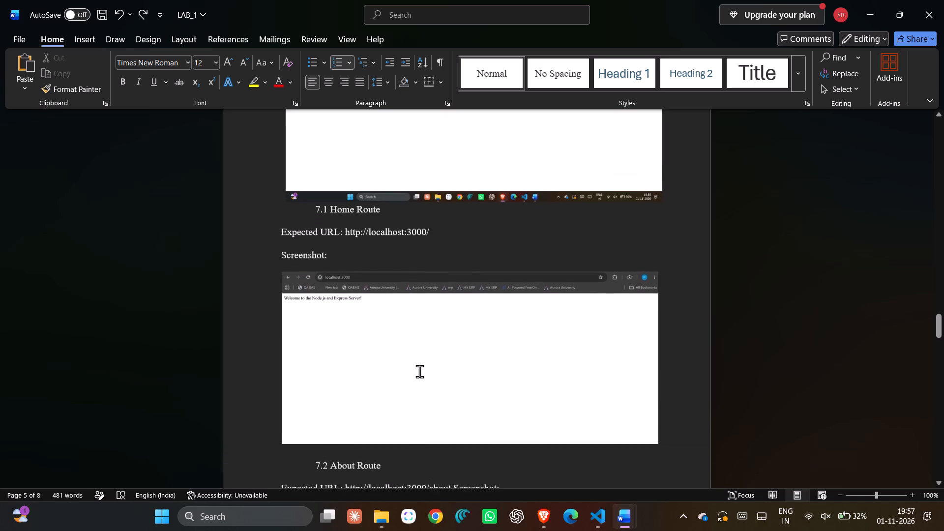
{"action": "scroll", "coordinate": [419, 371], "scroll_direction": "up", "scroll_amount": 2}
{"action": "scroll", "coordinate": [419, 371], "scroll_direction": "down", "scroll_amount": 6}
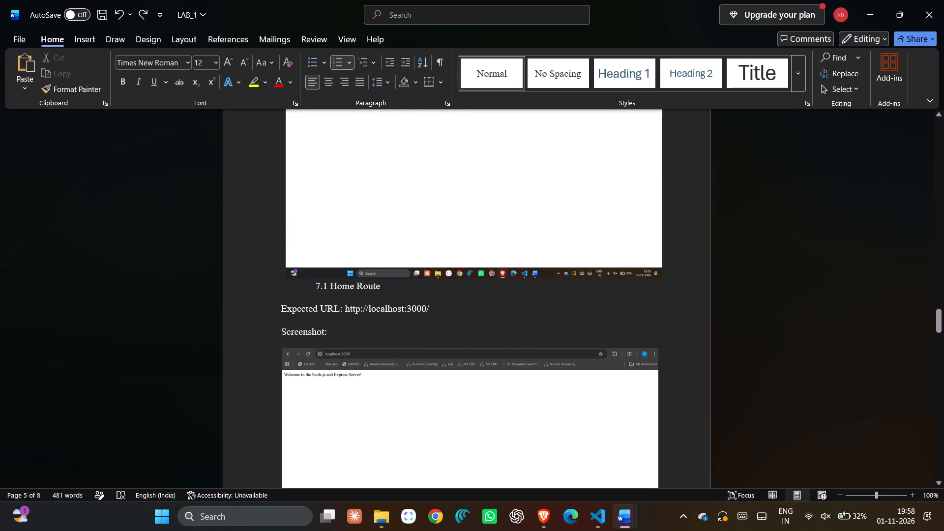
{"action": "scroll", "coordinate": [419, 371], "scroll_direction": "down", "scroll_amount": 11}
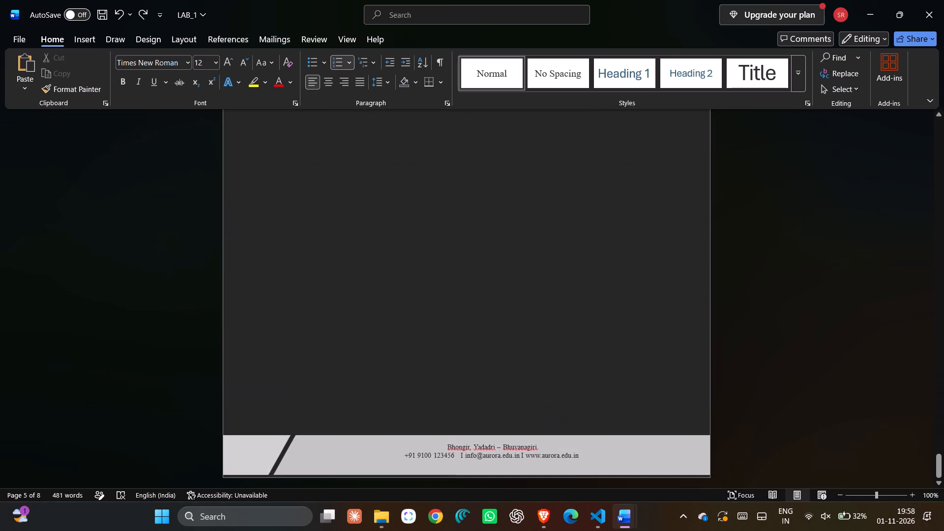
{"action": "scroll", "coordinate": [419, 371], "scroll_direction": "up", "scroll_amount": 6}
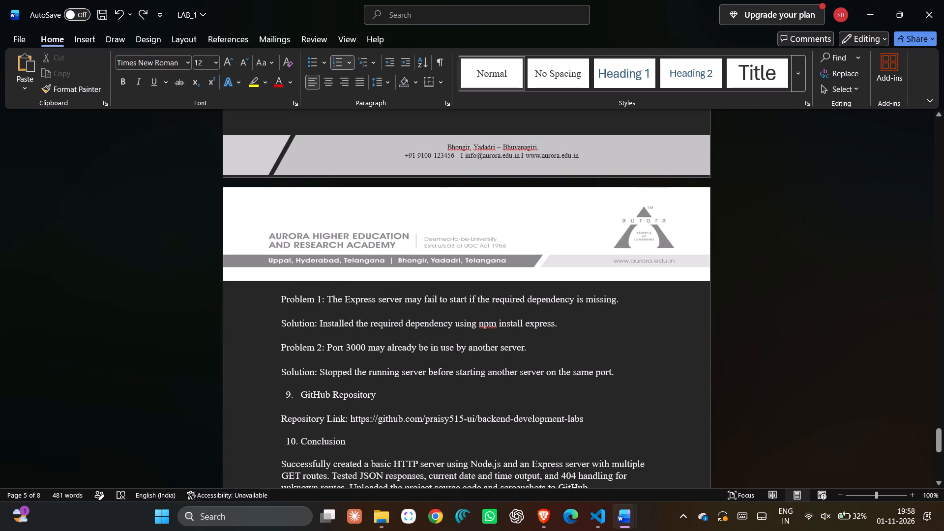
{"action": "scroll", "coordinate": [419, 371], "scroll_direction": "up", "scroll_amount": 2}
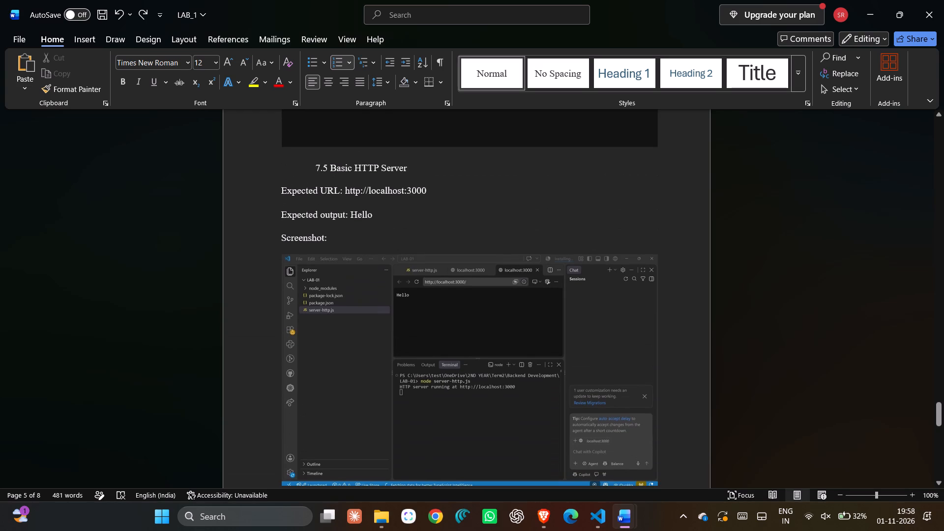
{"action": "scroll", "coordinate": [419, 371], "scroll_direction": "up", "scroll_amount": 1}
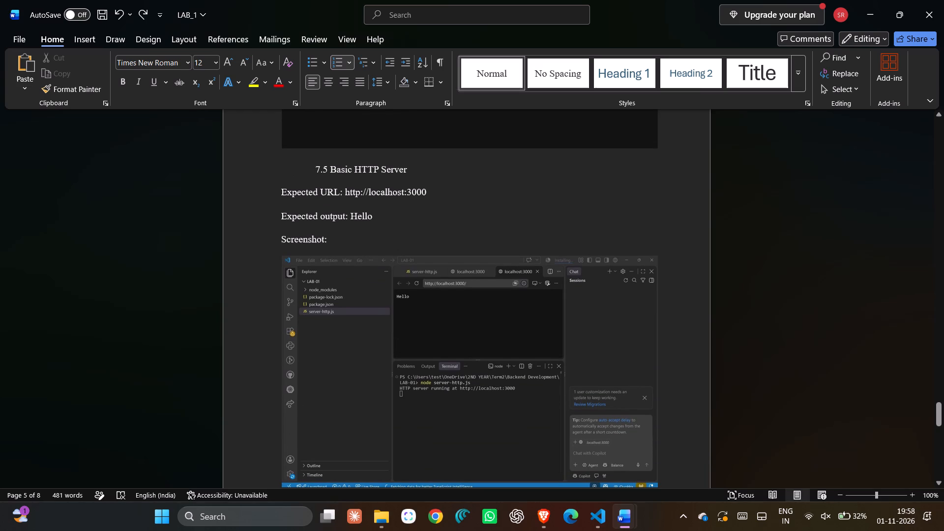
{"action": "scroll", "coordinate": [419, 371], "scroll_direction": "up", "scroll_amount": 2}
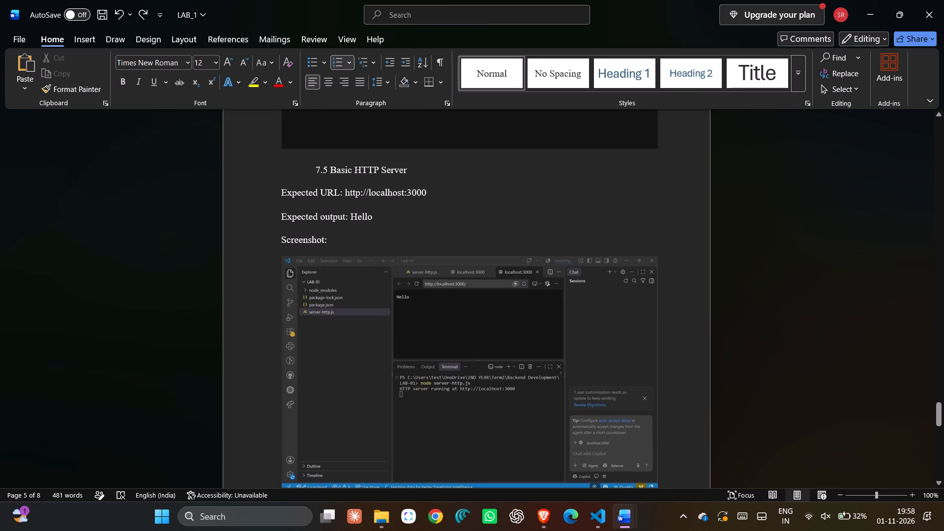
{"action": "scroll", "coordinate": [419, 371], "scroll_direction": "up", "scroll_amount": 4}
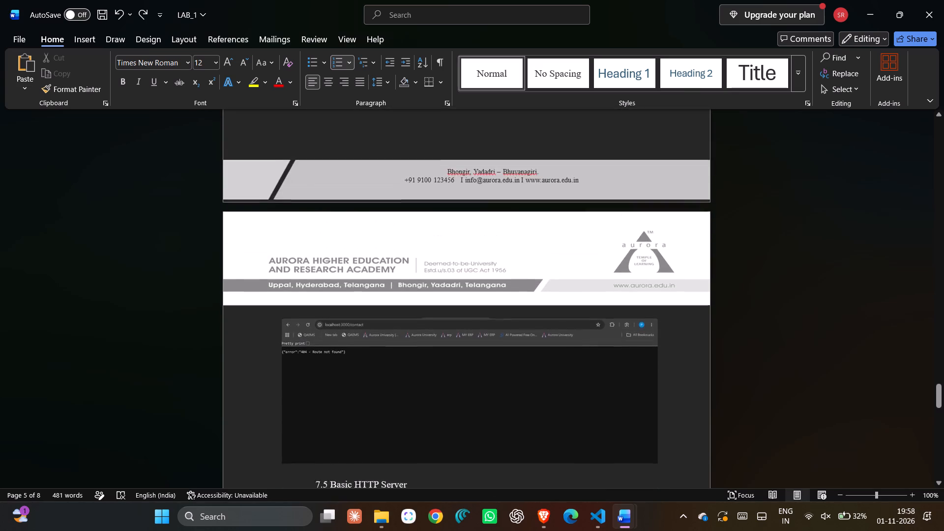
{"action": "scroll", "coordinate": [419, 371], "scroll_direction": "up", "scroll_amount": 1}
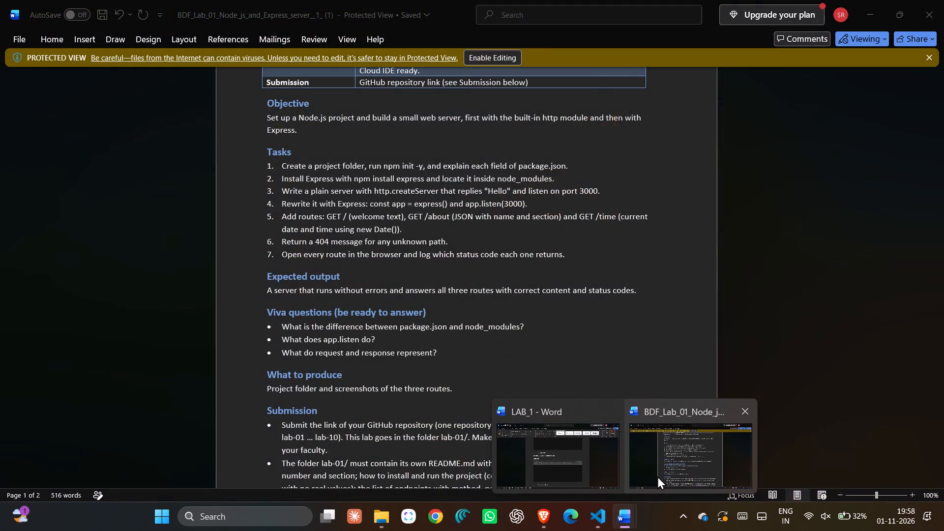
Switch to the BDF_Lab_01 brief to check its tasks, required screenshots and submission requirements, and return to the LAB_1 report.
{"action": "left_click", "coordinate": [657, 476]}
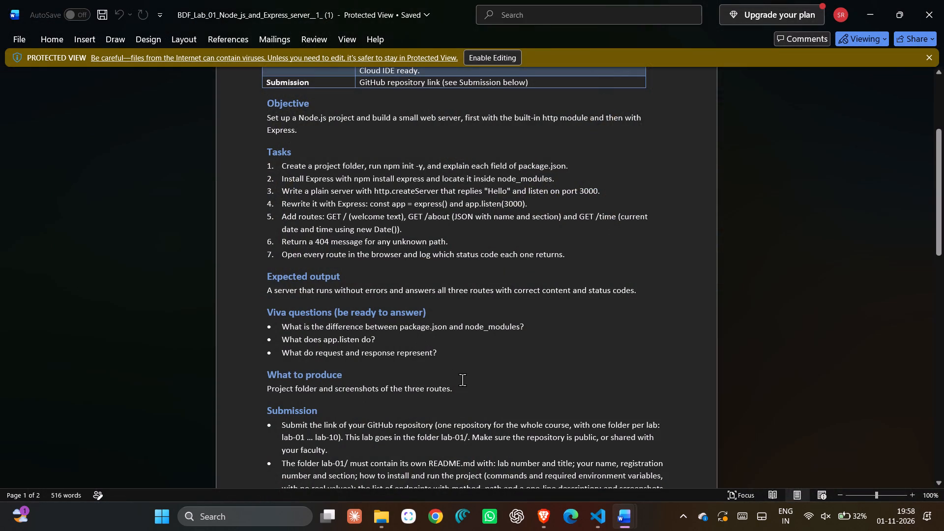
{"action": "scroll", "coordinate": [462, 380], "scroll_direction": "down", "scroll_amount": 1}
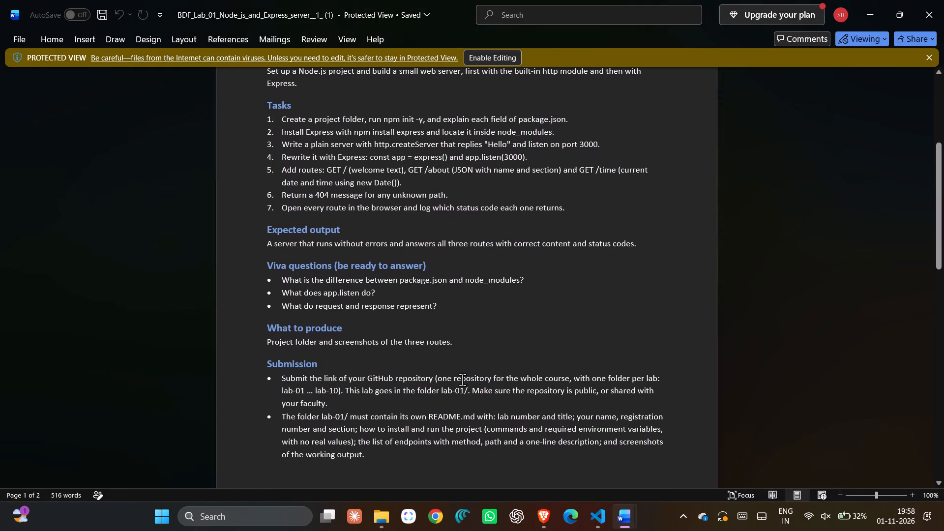
{"action": "scroll", "coordinate": [462, 380], "scroll_direction": "down", "scroll_amount": 1}
{"action": "key", "text": "alt+Tab"}
Enlarge the old welcome page screenshot under 7.1 Home Route in both width and height so it extends past the text margin.
{"action": "scroll", "coordinate": [551, 332], "scroll_direction": "up", "scroll_amount": 3}
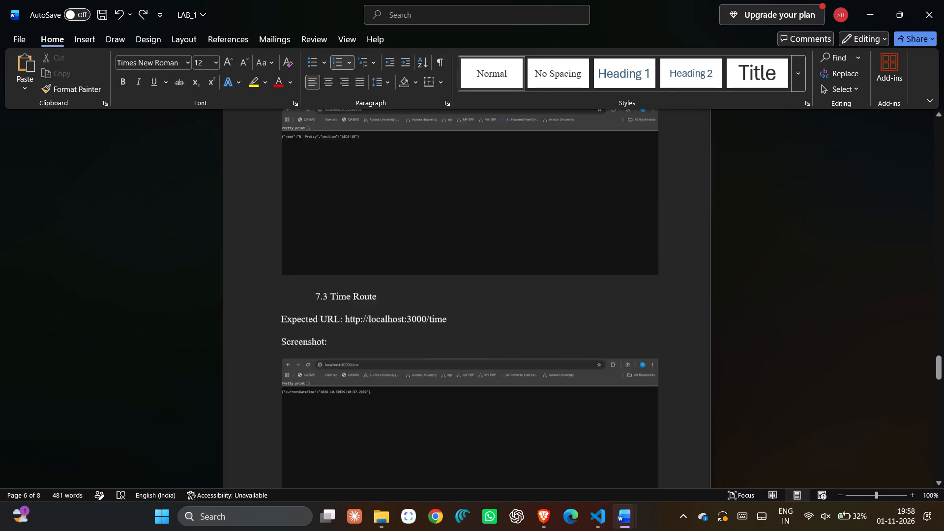
{"action": "scroll", "coordinate": [551, 332], "scroll_direction": "up", "scroll_amount": 3}
{"action": "scroll", "coordinate": [551, 332], "scroll_direction": "down", "scroll_amount": 1}
{"action": "scroll", "coordinate": [551, 332], "scroll_direction": "up", "scroll_amount": 6}
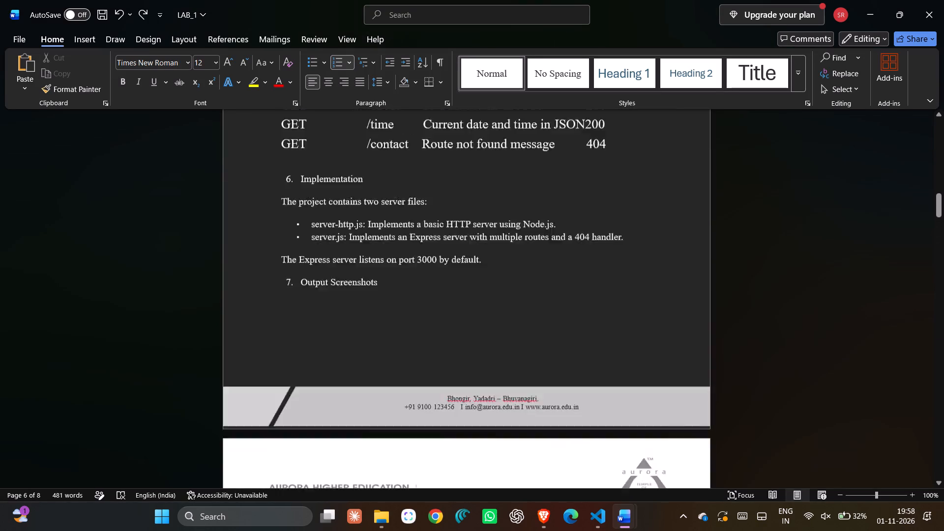
{"action": "scroll", "coordinate": [551, 332], "scroll_direction": "down", "scroll_amount": 18}
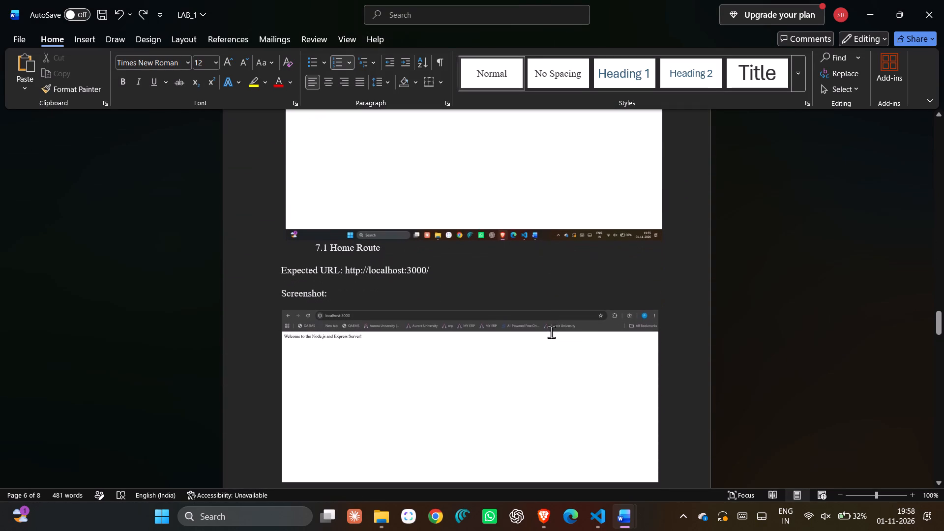
{"action": "scroll", "coordinate": [551, 332], "scroll_direction": "down", "scroll_amount": 1}
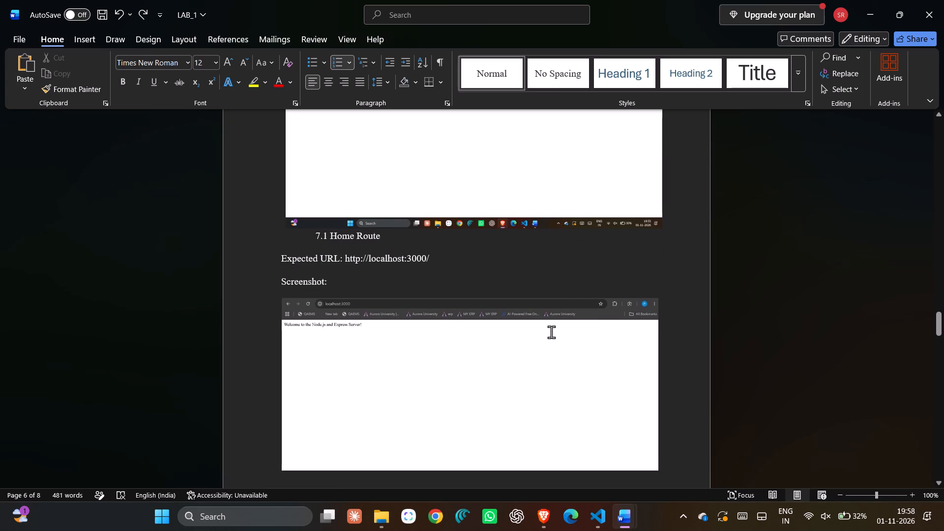
{"action": "scroll", "coordinate": [551, 332], "scroll_direction": "down", "scroll_amount": 1}
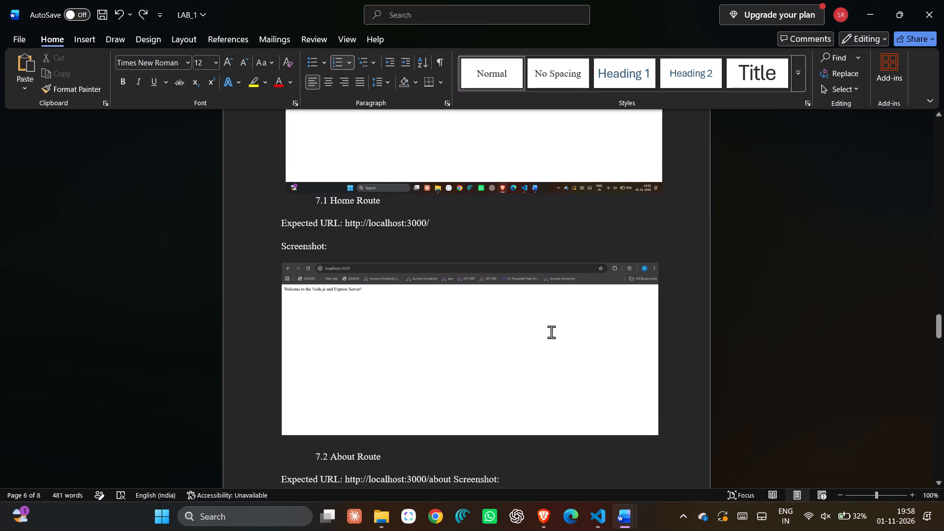
{"action": "scroll", "coordinate": [551, 332], "scroll_direction": "down", "scroll_amount": 1}
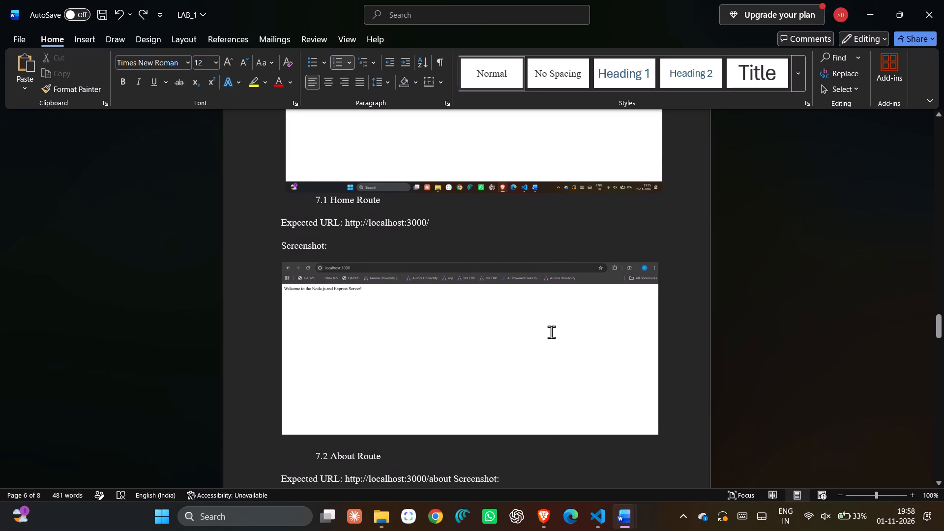
{"action": "scroll", "coordinate": [551, 332], "scroll_direction": "down", "scroll_amount": 1}
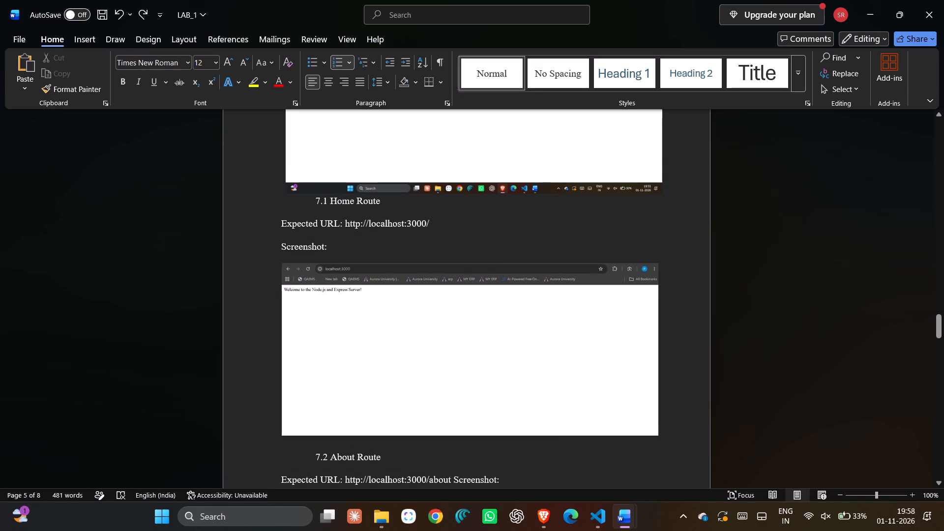
{"action": "left_click", "coordinate": [421, 343]}
{"action": "left_click_drag", "start_coordinate": [658, 436], "coordinate": [694, 490]}
{"action": "scroll", "coordinate": [559, 269], "scroll_direction": "up", "scroll_amount": 1}
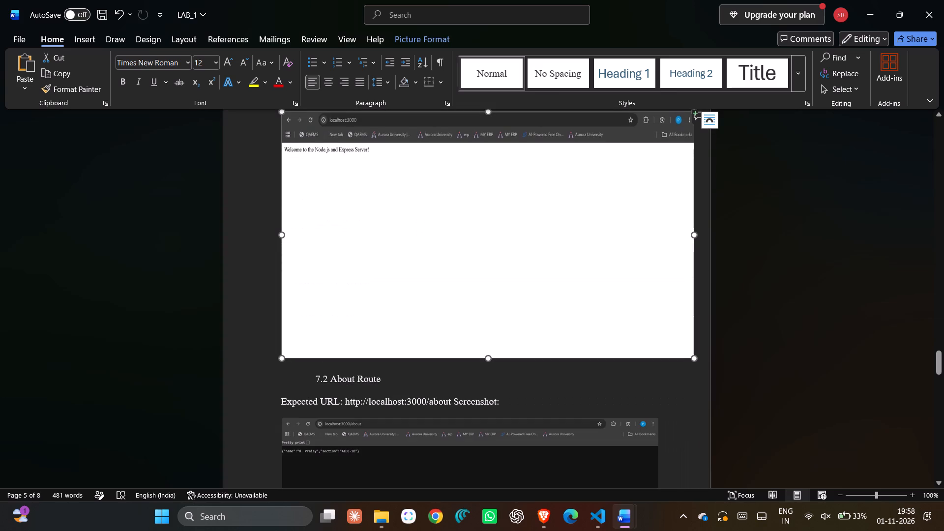
{"action": "scroll", "coordinate": [559, 269], "scroll_direction": "up", "scroll_amount": 8}
{"action": "scroll", "coordinate": [724, 255], "scroll_direction": "up", "scroll_amount": 6}
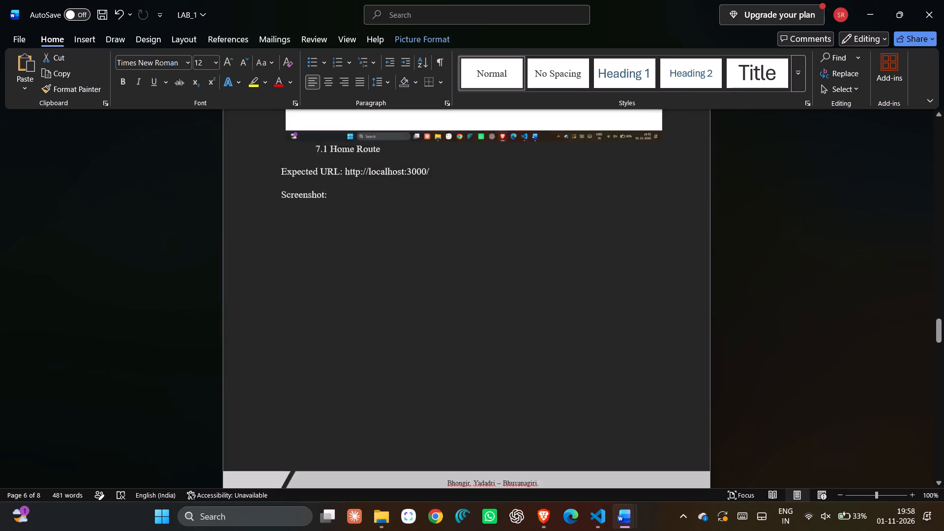
Paste the new full-screen Brave capture of the localhost:3000 welcome page below the Screenshot: line of 7.1 Home Route.
{"action": "scroll", "coordinate": [724, 255], "scroll_direction": "down", "scroll_amount": 2}
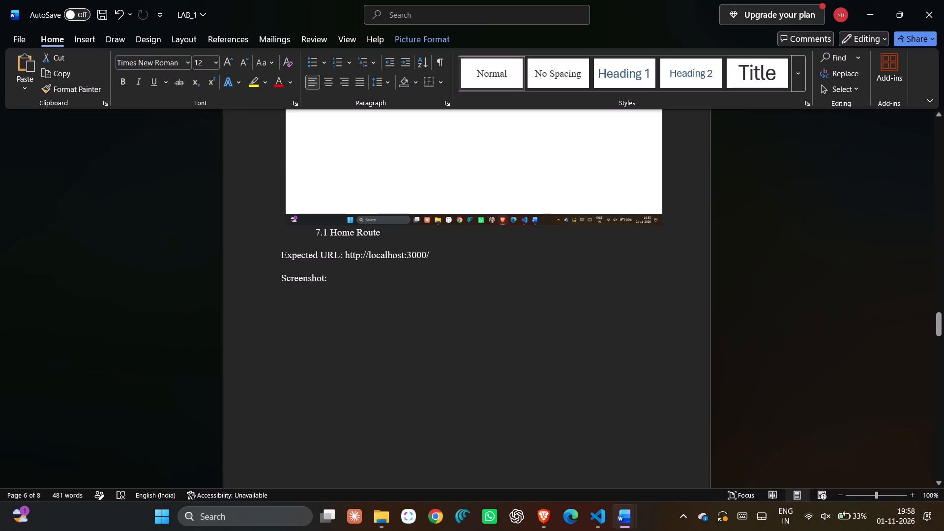
{"action": "scroll", "coordinate": [724, 255], "scroll_direction": "down", "scroll_amount": 1}
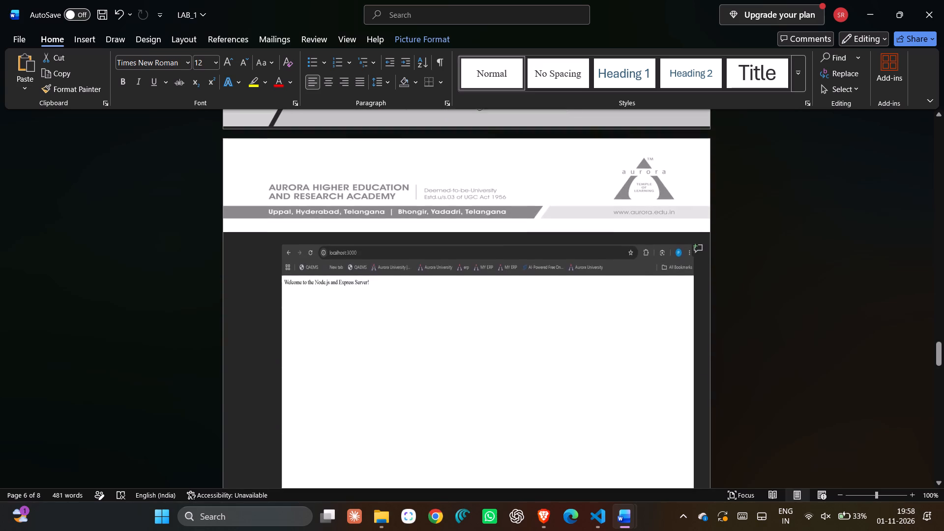
{"action": "scroll", "coordinate": [724, 255], "scroll_direction": "down", "scroll_amount": 1}
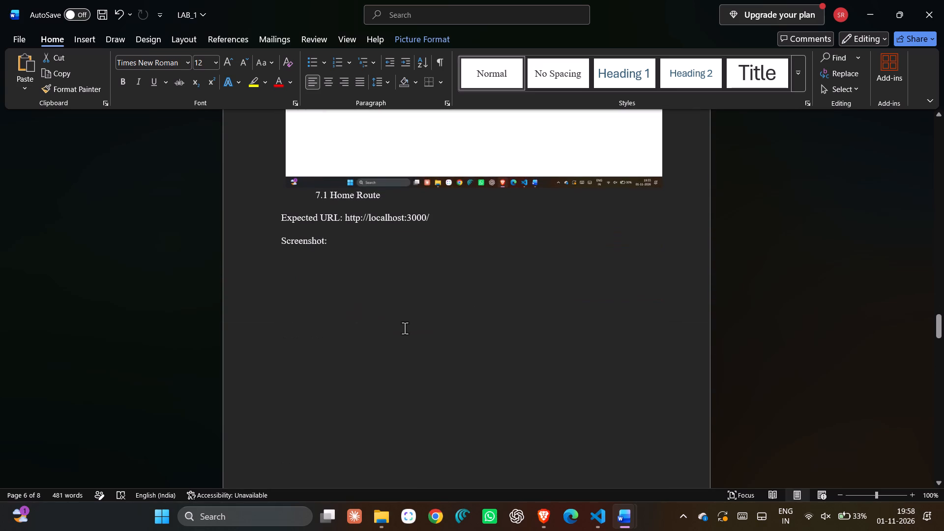
{"action": "left_click", "coordinate": [386, 331]}
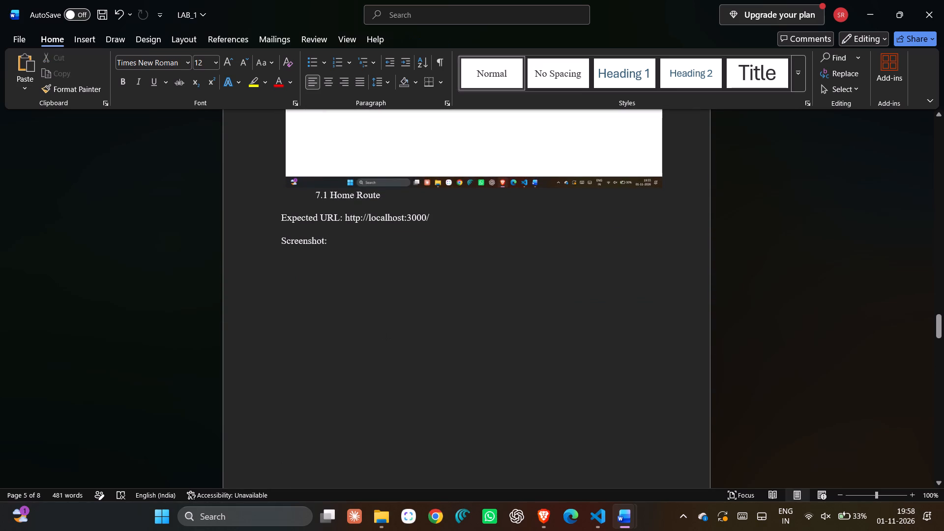
{"action": "key", "text": "ctrl+c"}
{"action": "key", "text": "ctrl+v"}
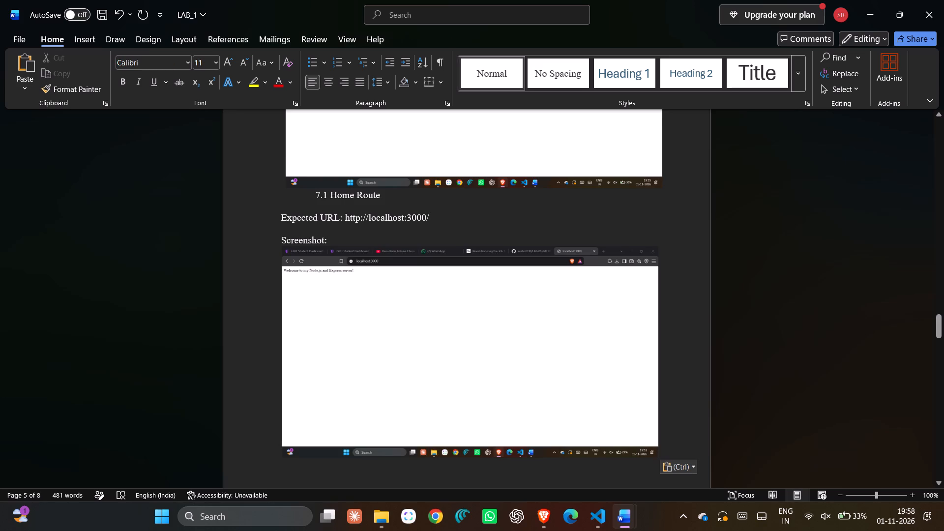
Delete the old localhost:3000 welcome page screenshot that sits above the 7.2 About Route heading.
{"action": "scroll", "coordinate": [453, 349], "scroll_direction": "down", "scroll_amount": 6}
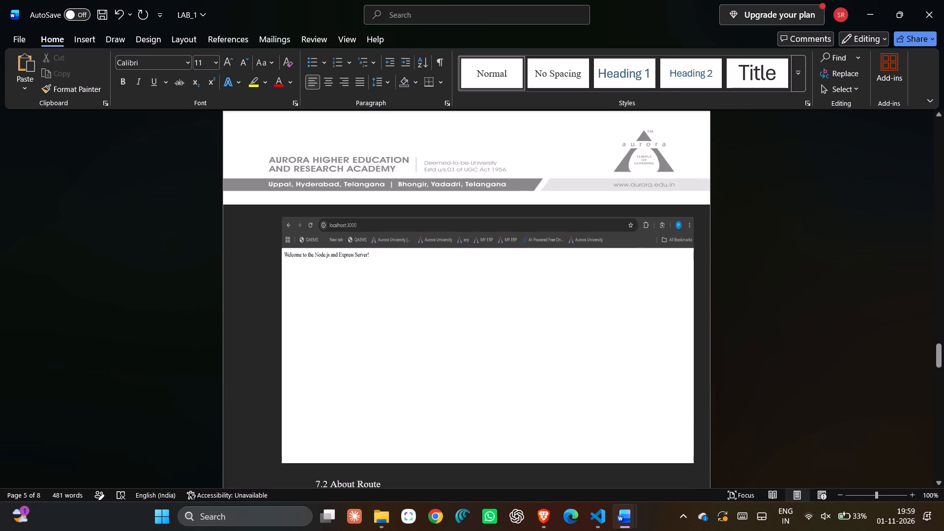
{"action": "scroll", "coordinate": [453, 349], "scroll_direction": "down", "scroll_amount": 2}
{"action": "scroll", "coordinate": [453, 349], "scroll_direction": "up", "scroll_amount": 3}
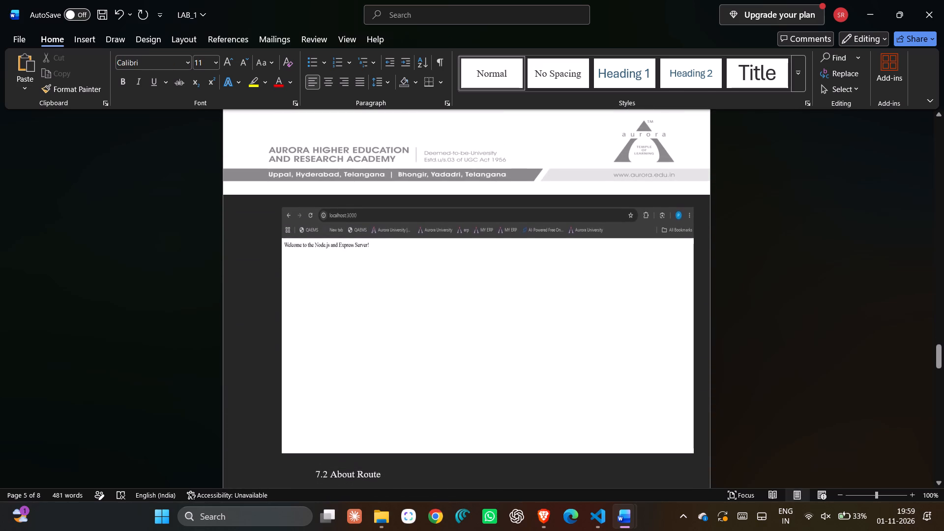
{"action": "scroll", "coordinate": [453, 349], "scroll_direction": "up", "scroll_amount": 2}
{"action": "scroll", "coordinate": [453, 349], "scroll_direction": "down", "scroll_amount": 2}
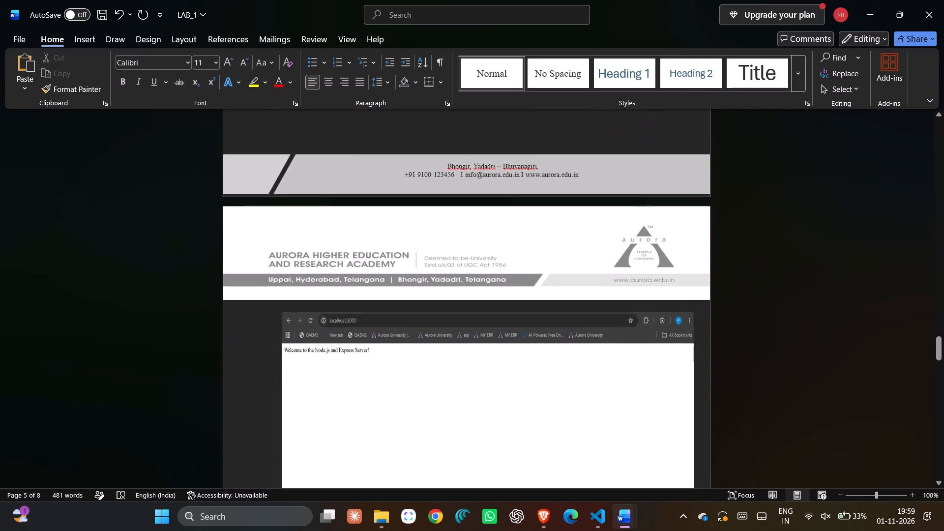
{"action": "left_click", "coordinate": [453, 349]}
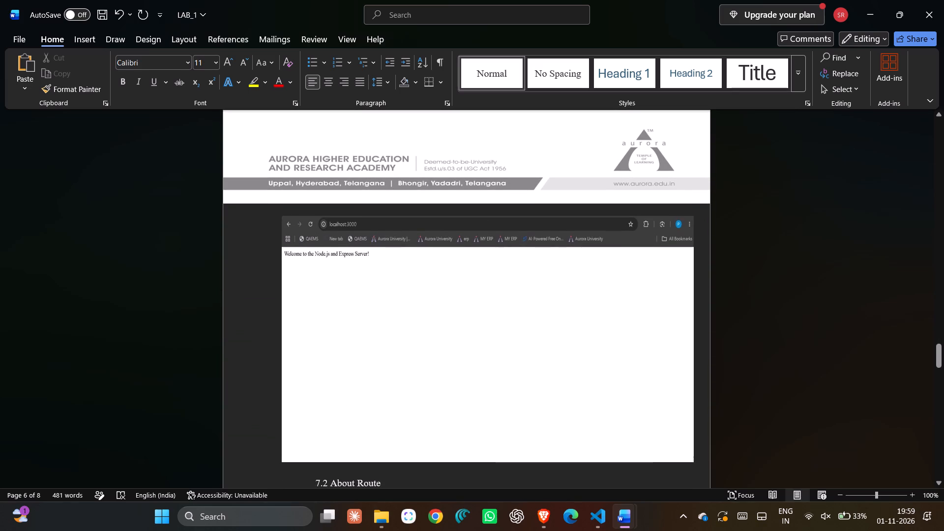
{"action": "key", "text": "BackSpace"}
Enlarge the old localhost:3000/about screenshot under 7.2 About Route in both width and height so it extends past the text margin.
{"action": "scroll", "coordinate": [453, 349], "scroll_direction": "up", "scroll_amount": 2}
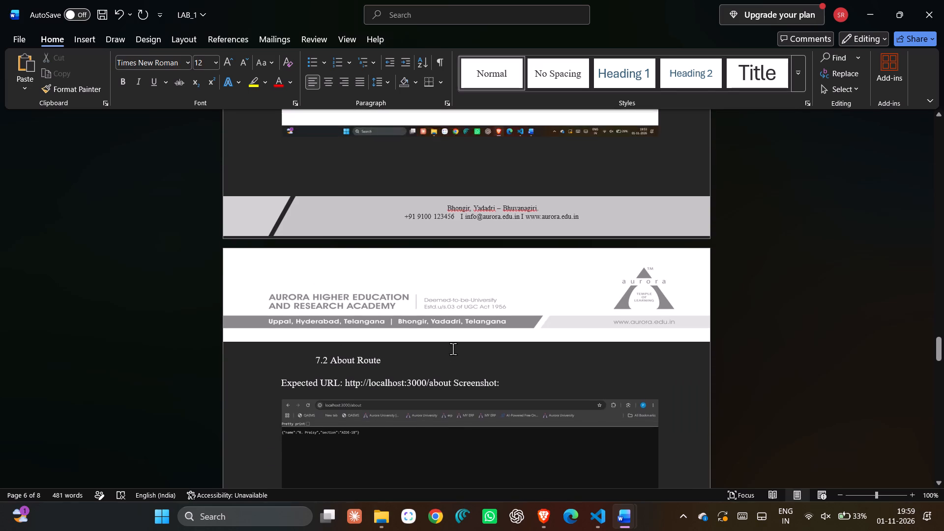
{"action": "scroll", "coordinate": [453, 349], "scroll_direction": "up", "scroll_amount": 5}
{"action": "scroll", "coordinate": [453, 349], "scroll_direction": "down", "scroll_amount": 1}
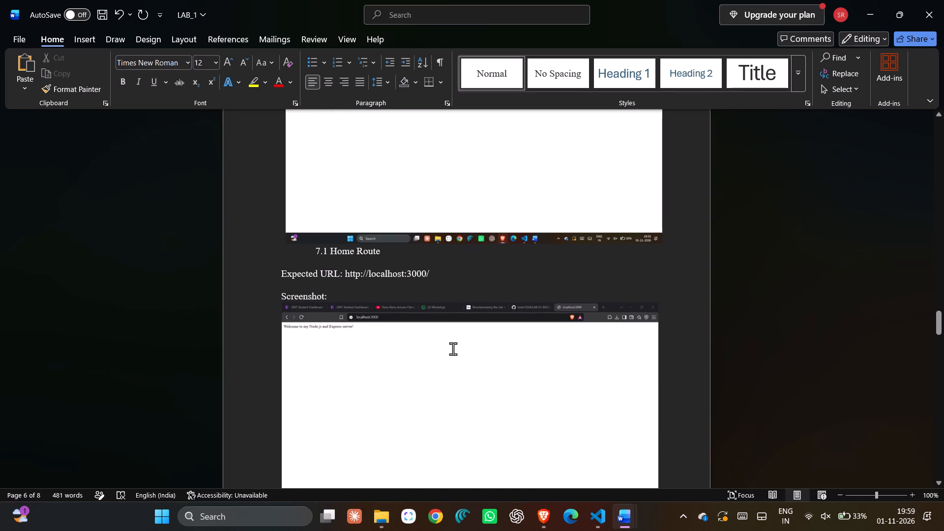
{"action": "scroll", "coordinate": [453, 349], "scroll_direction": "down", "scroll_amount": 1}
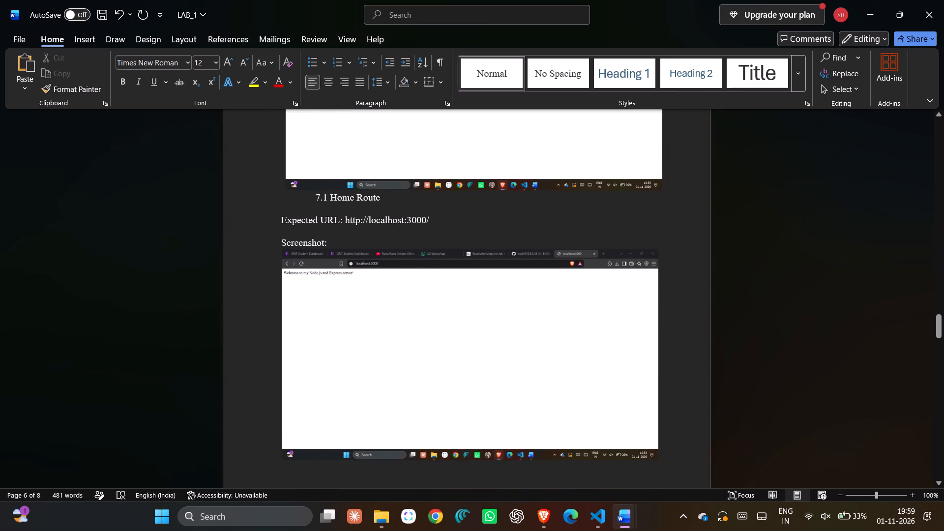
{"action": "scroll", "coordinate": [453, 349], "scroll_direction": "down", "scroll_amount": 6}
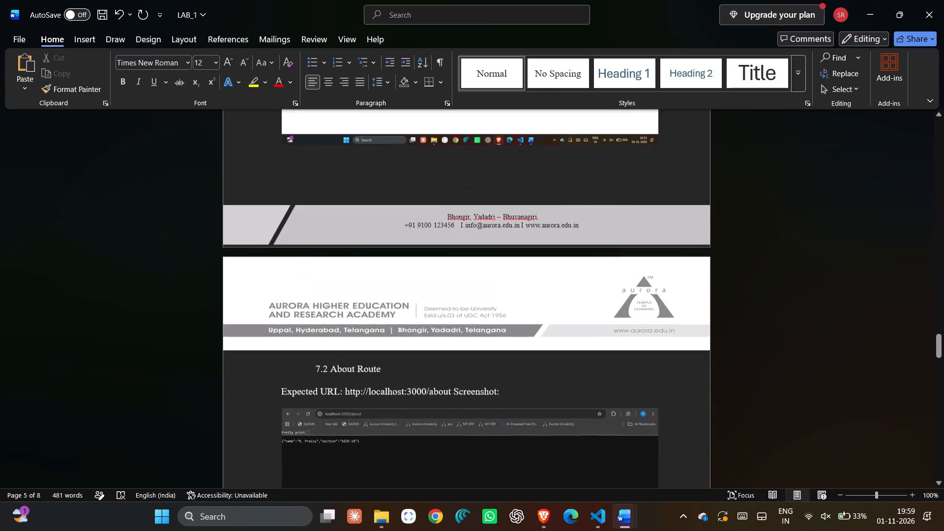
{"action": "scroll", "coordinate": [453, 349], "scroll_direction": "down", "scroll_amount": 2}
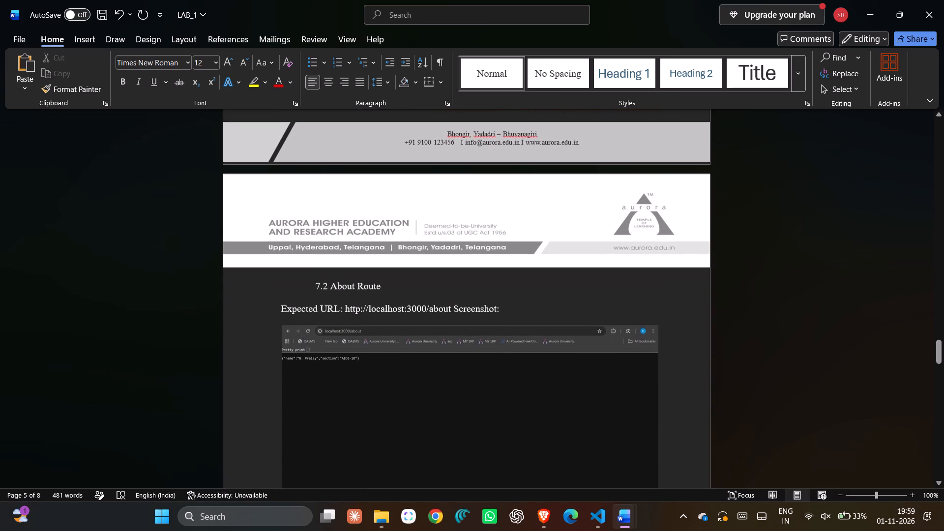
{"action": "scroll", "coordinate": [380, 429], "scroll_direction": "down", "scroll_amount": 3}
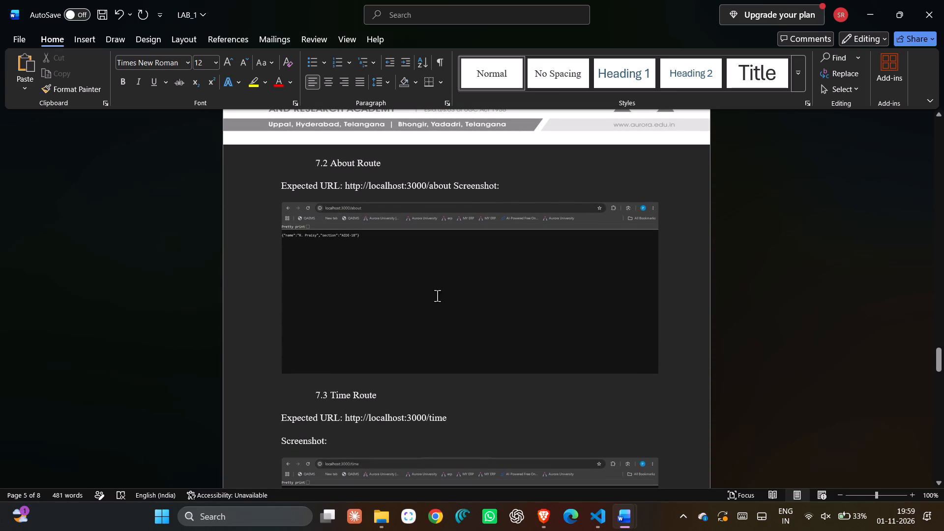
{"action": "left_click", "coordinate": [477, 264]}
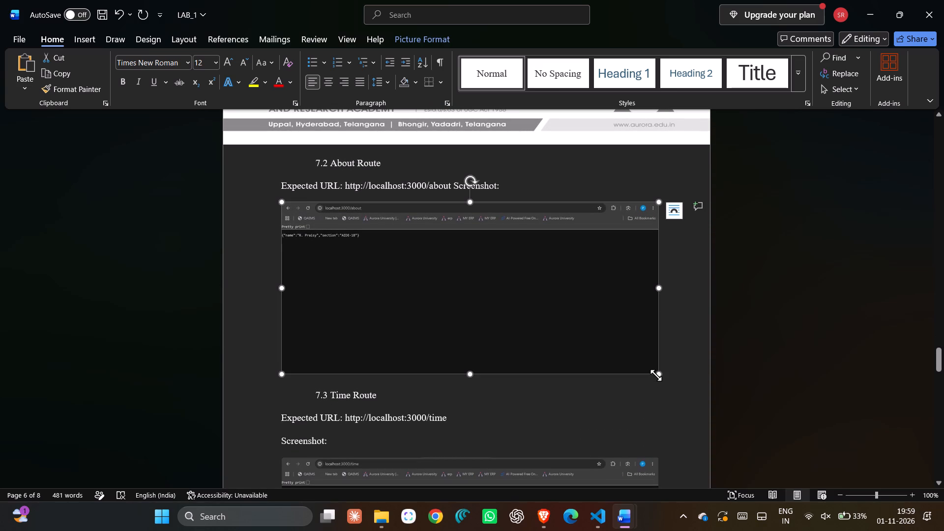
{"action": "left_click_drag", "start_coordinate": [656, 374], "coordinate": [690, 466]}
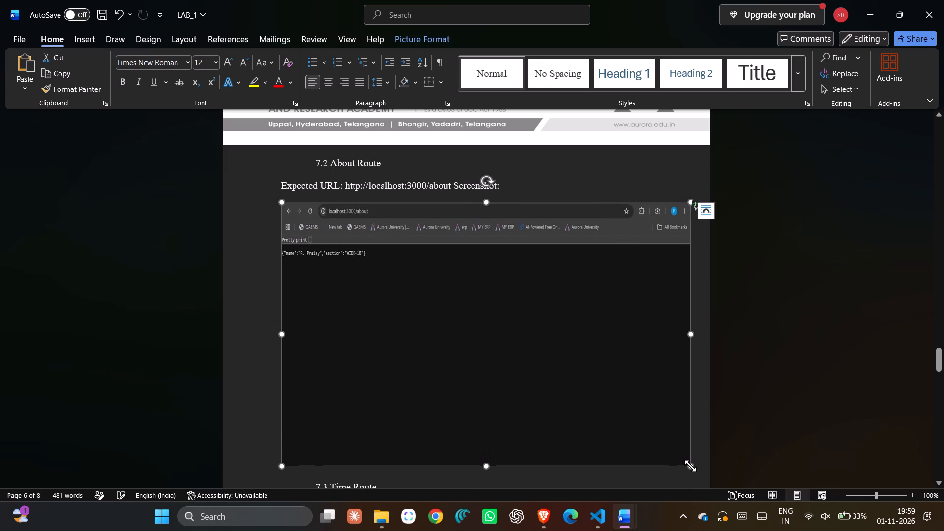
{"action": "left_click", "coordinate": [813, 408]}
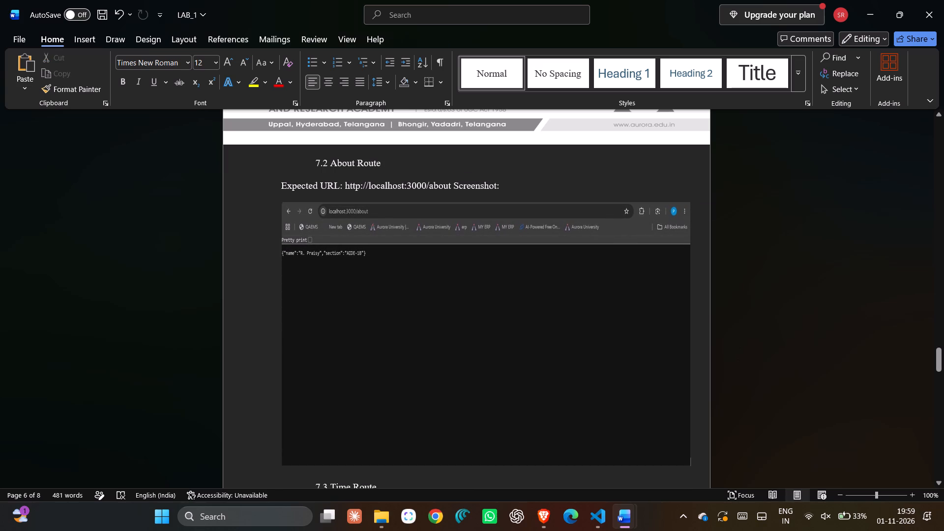
Copy the new full-screen Brave capture of localhost:3000/about from the group of captures placed before 7.1 Home Route.
{"action": "scroll", "coordinate": [550, 320], "scroll_direction": "up", "scroll_amount": 16}
{"action": "scroll", "coordinate": [550, 320], "scroll_direction": "down", "scroll_amount": 7}
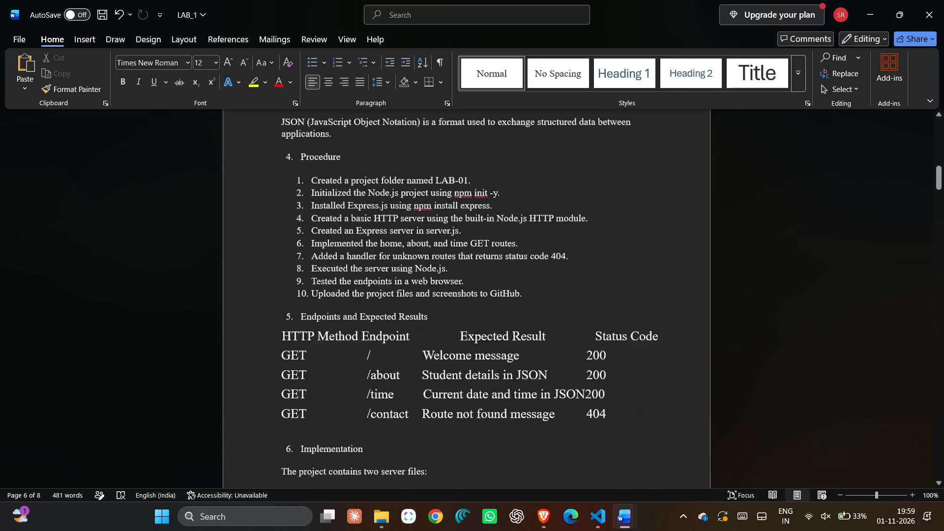
{"action": "scroll", "coordinate": [550, 320], "scroll_direction": "down", "scroll_amount": 3}
{"action": "scroll", "coordinate": [550, 320], "scroll_direction": "up", "scroll_amount": 4}
{"action": "scroll", "coordinate": [550, 320], "scroll_direction": "down", "scroll_amount": 2}
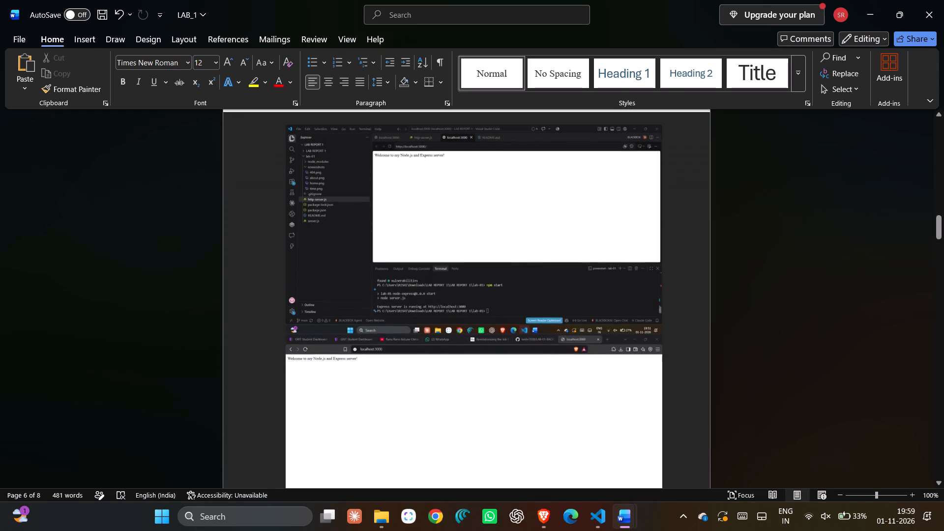
{"action": "scroll", "coordinate": [550, 320], "scroll_direction": "down", "scroll_amount": 2}
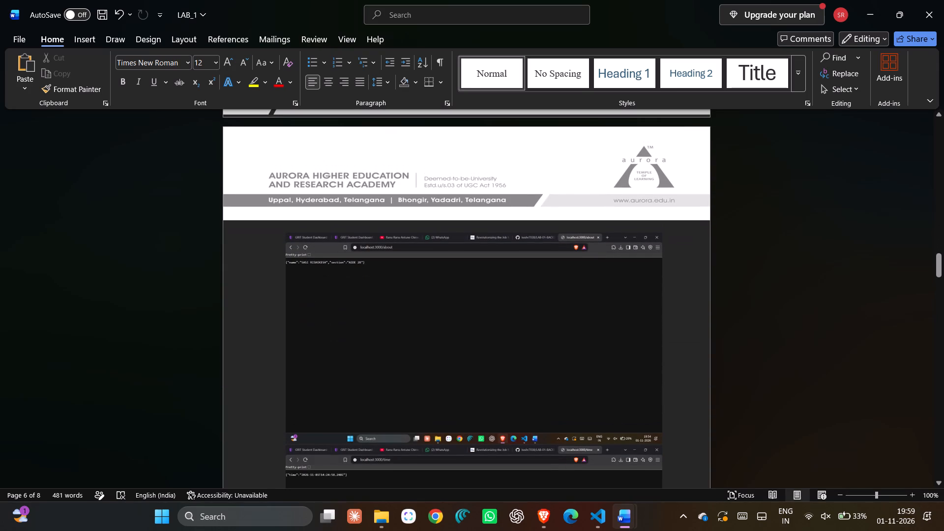
{"action": "left_click", "coordinate": [550, 320]}
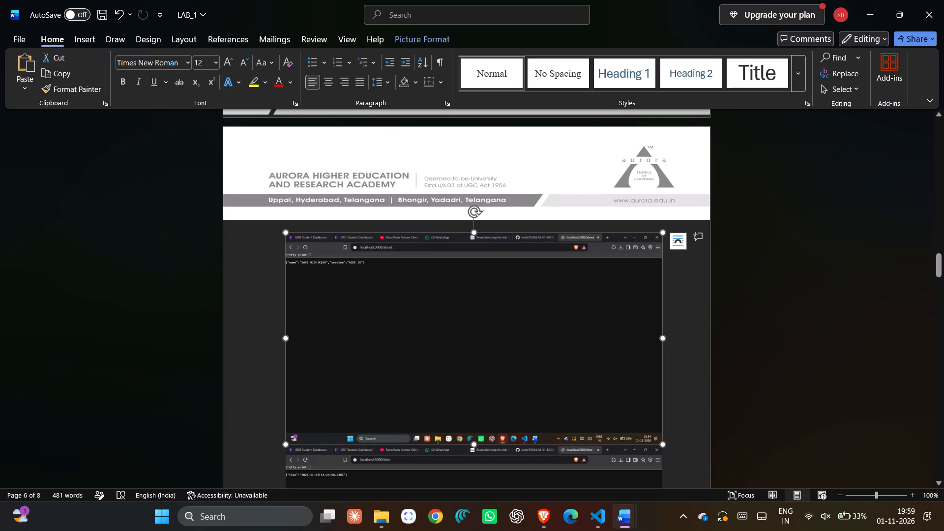
{"action": "key", "text": "ctrl+c"}
{"action": "key", "text": "ctrl+c"}
Replace the old about page screenshot under 7.2 About Route with the copied full-screen capture.
{"action": "scroll", "coordinate": [550, 320], "scroll_direction": "down", "scroll_amount": 17}
{"action": "scroll", "coordinate": [680, 388], "scroll_direction": "down", "scroll_amount": 4}
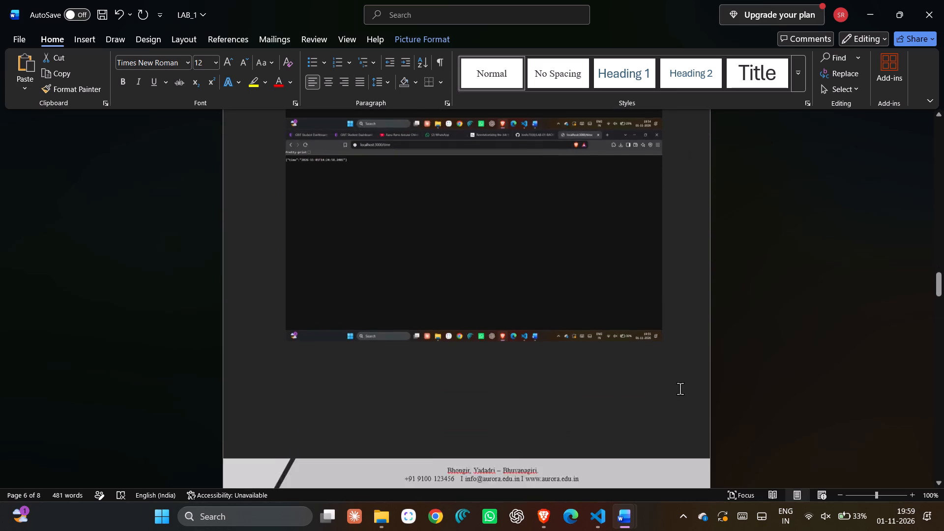
{"action": "scroll", "coordinate": [680, 388], "scroll_direction": "down", "scroll_amount": 8}
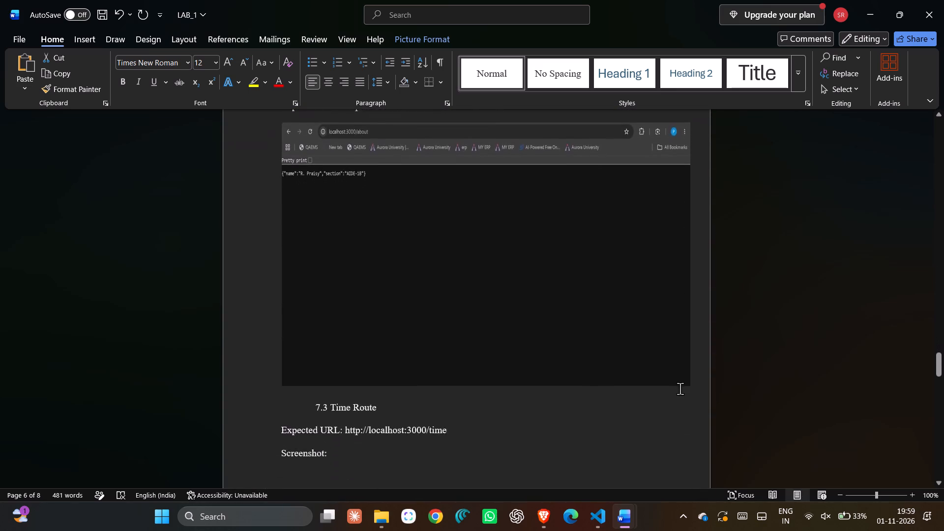
{"action": "scroll", "coordinate": [680, 388], "scroll_direction": "up", "scroll_amount": 2}
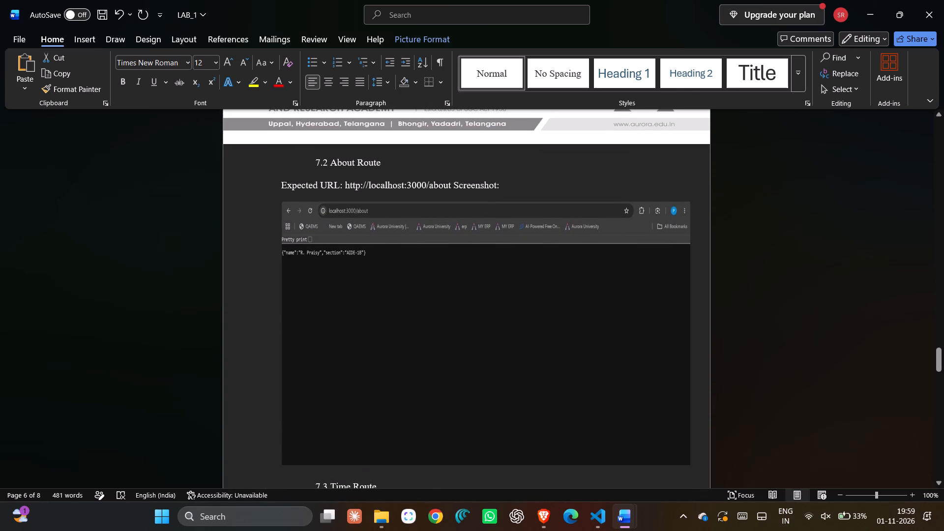
{"action": "scroll", "coordinate": [680, 388], "scroll_direction": "up", "scroll_amount": 1}
{"action": "double_click", "coordinate": [488, 400]}
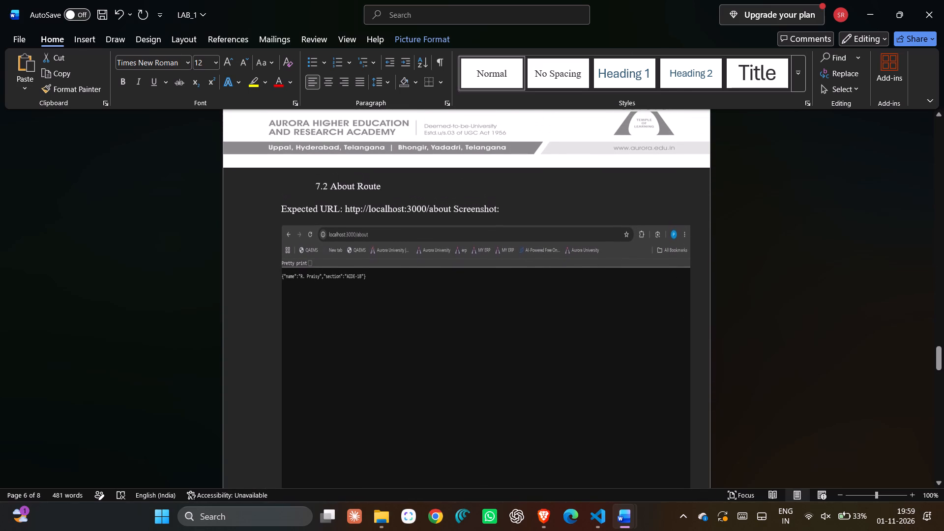
{"action": "left_click", "coordinate": [254, 347]}
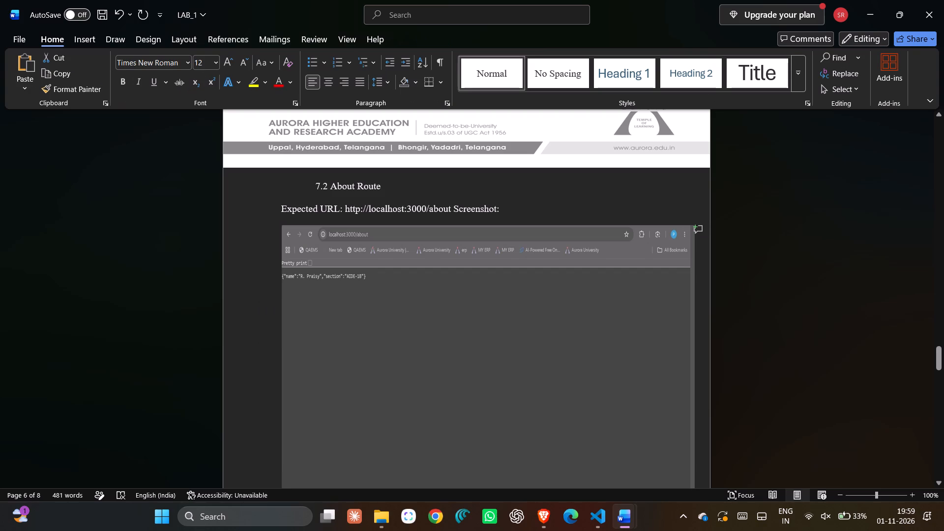
{"action": "key", "text": "ctrl+v"}
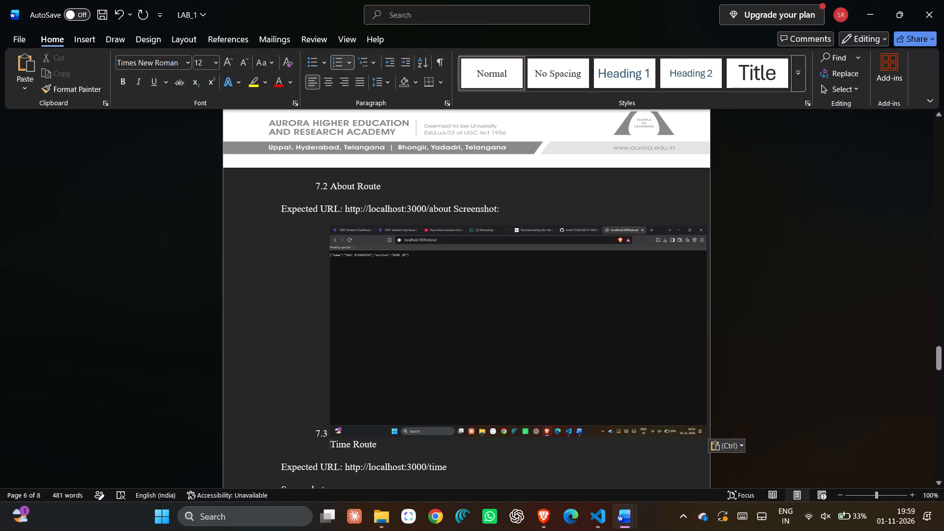
Try resizing the about capture pasted into the 7.3 Time Route heading line, and delete that capture.
{"action": "left_click", "coordinate": [695, 429]}
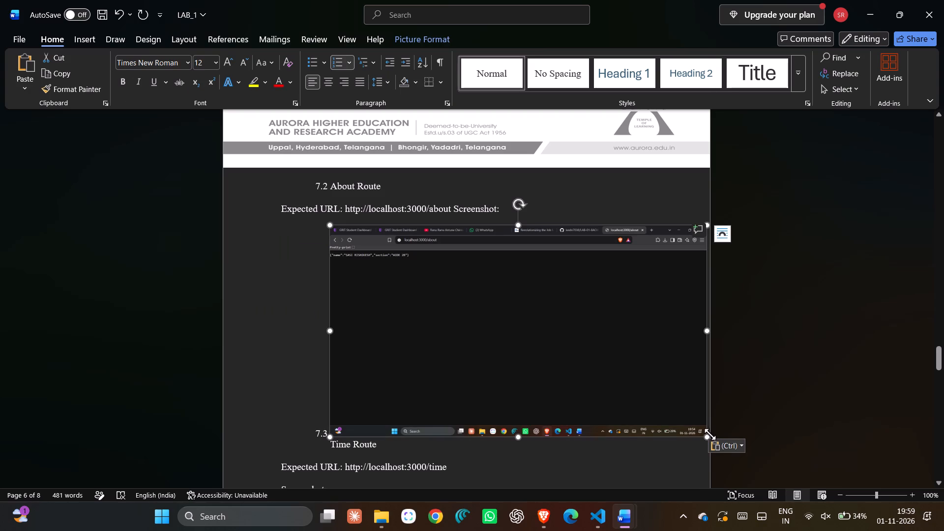
{"action": "left_click_drag", "start_coordinate": [707, 436], "coordinate": [561, 377]}
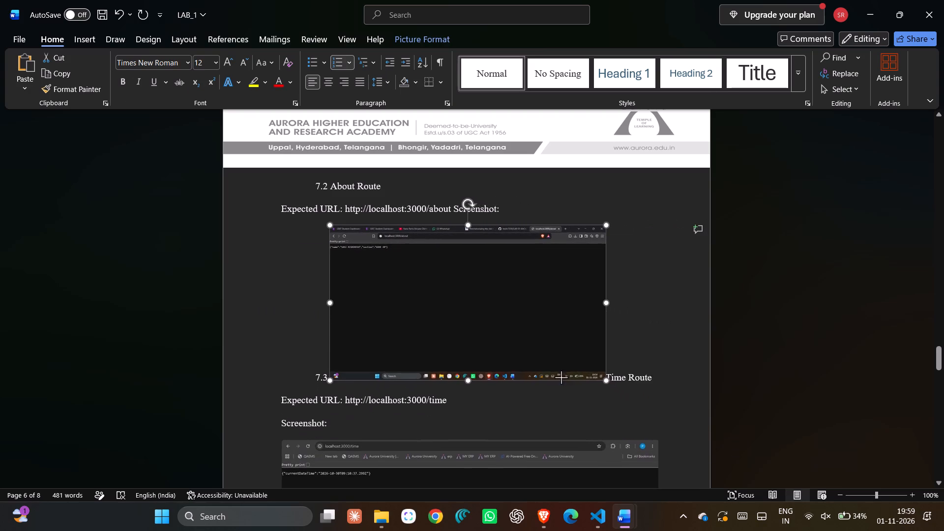
{"action": "left_click_drag", "start_coordinate": [561, 377], "coordinate": [392, 296]}
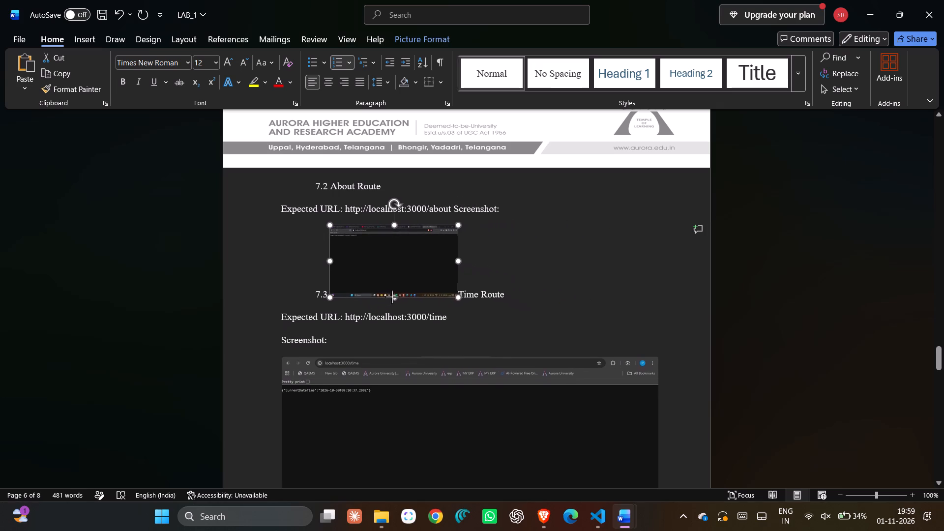
{"action": "left_click_drag", "start_coordinate": [392, 296], "coordinate": [540, 401]}
{"action": "key", "text": "BackSpace"}
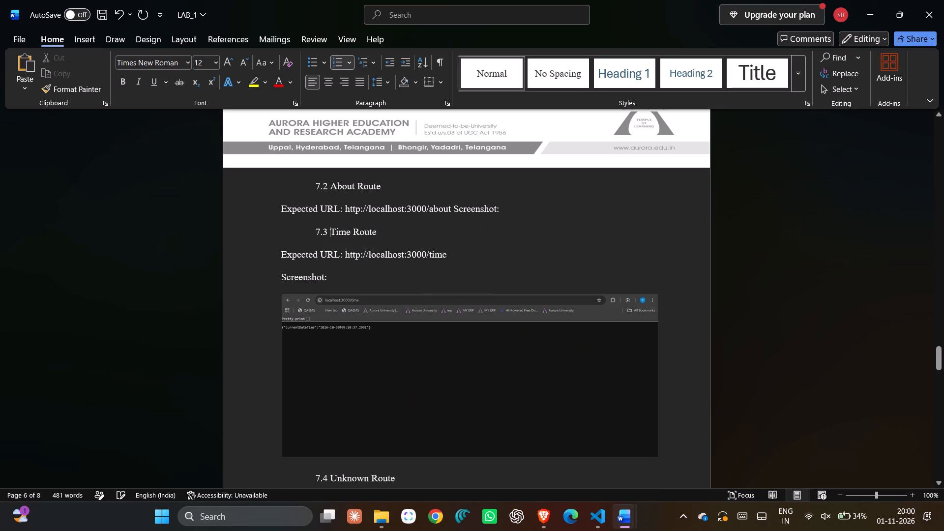
Paste the copied full-screen about capture after the Expected URL and Screenshot line under 7.2 About Route.
{"action": "left_click", "coordinate": [515, 202]}
{"action": "left_click", "coordinate": [505, 213]}
{"action": "key", "text": "ctrl+v"}
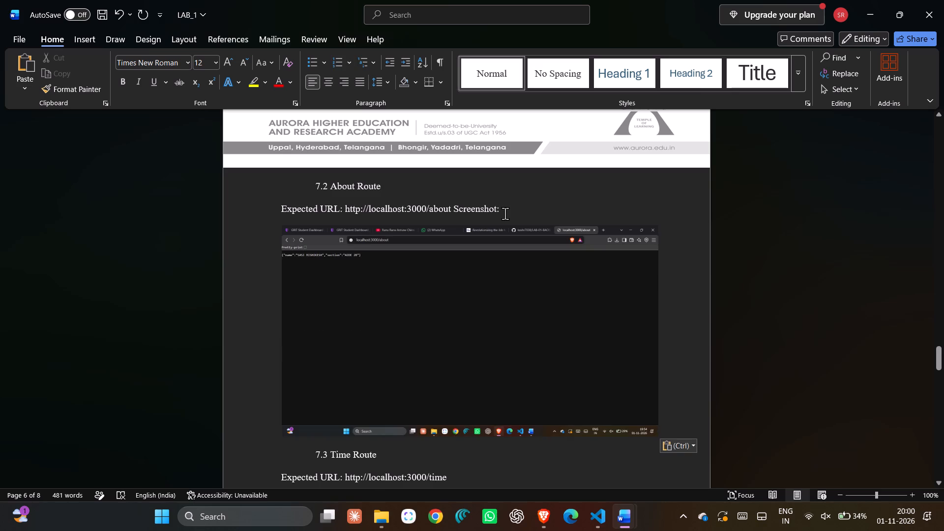
Delete the old localhost:3000/time screenshot under 7.3 Time Route.
{"action": "scroll", "coordinate": [489, 392], "scroll_direction": "down", "scroll_amount": 1}
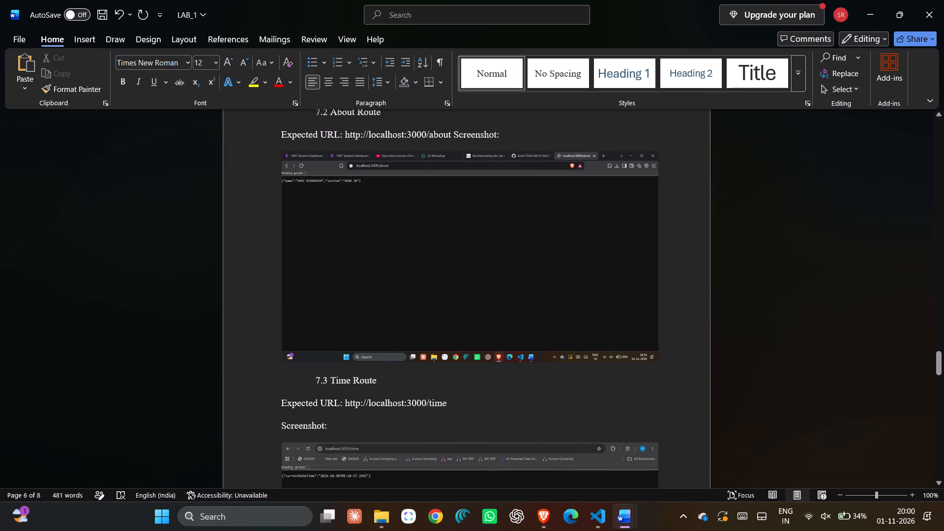
{"action": "scroll", "coordinate": [489, 392], "scroll_direction": "down", "scroll_amount": 2}
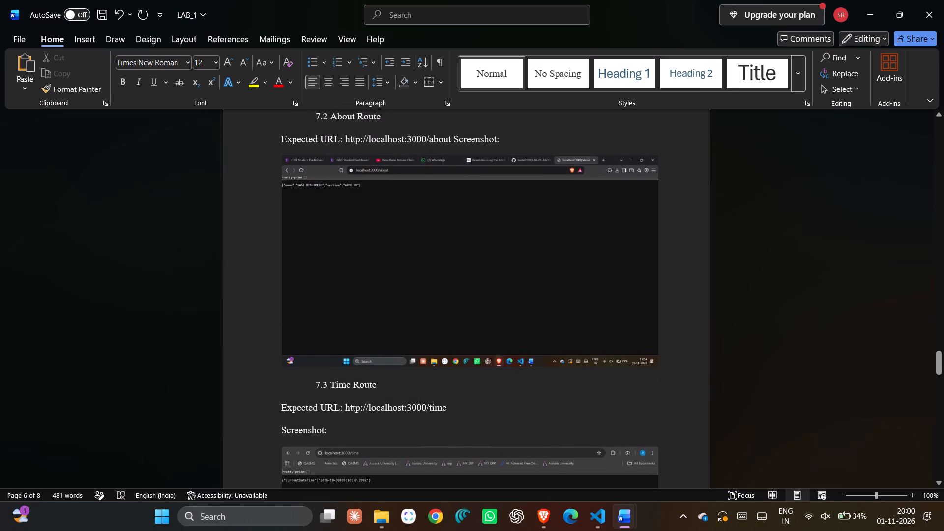
{"action": "scroll", "coordinate": [489, 392], "scroll_direction": "down", "scroll_amount": 1}
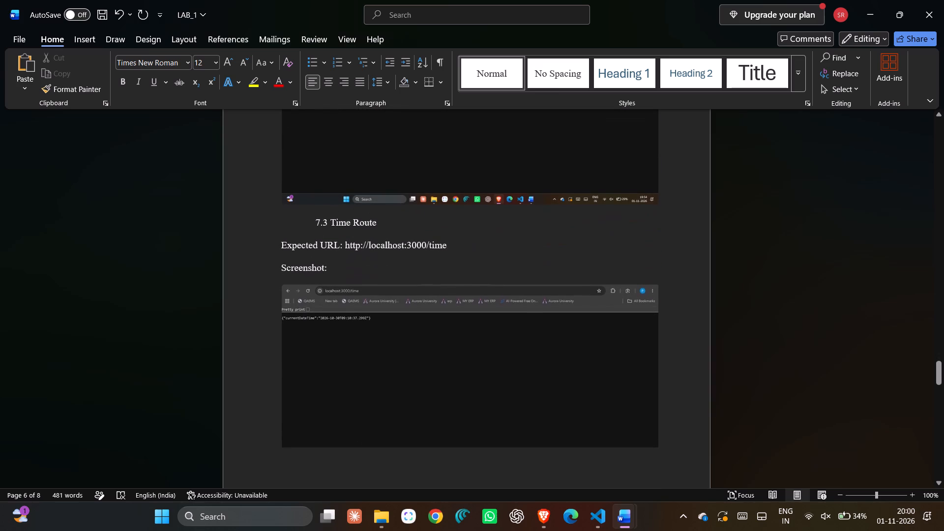
{"action": "scroll", "coordinate": [489, 392], "scroll_direction": "down", "scroll_amount": 1}
{"action": "scroll", "coordinate": [489, 392], "scroll_direction": "right", "scroll_amount": 1}
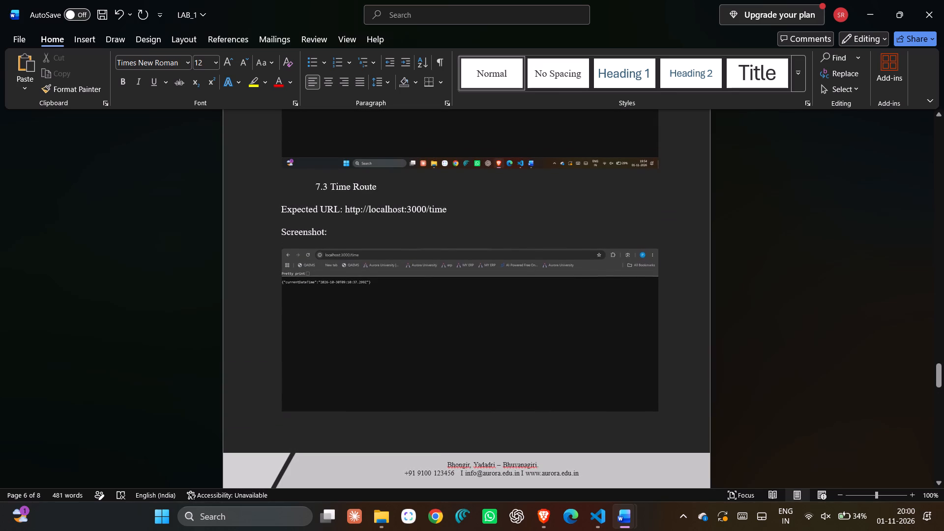
{"action": "left_click", "coordinate": [489, 392]}
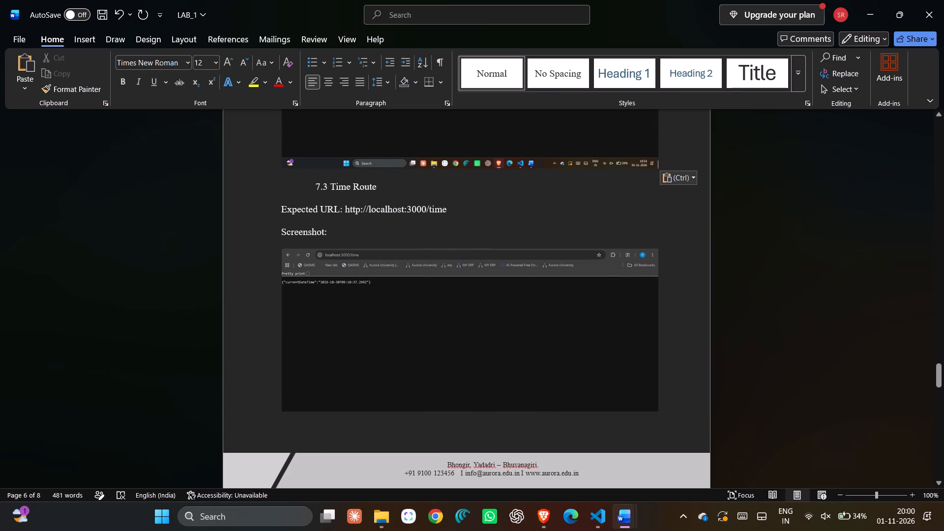
{"action": "scroll", "coordinate": [489, 392], "scroll_direction": "up", "scroll_amount": 5}
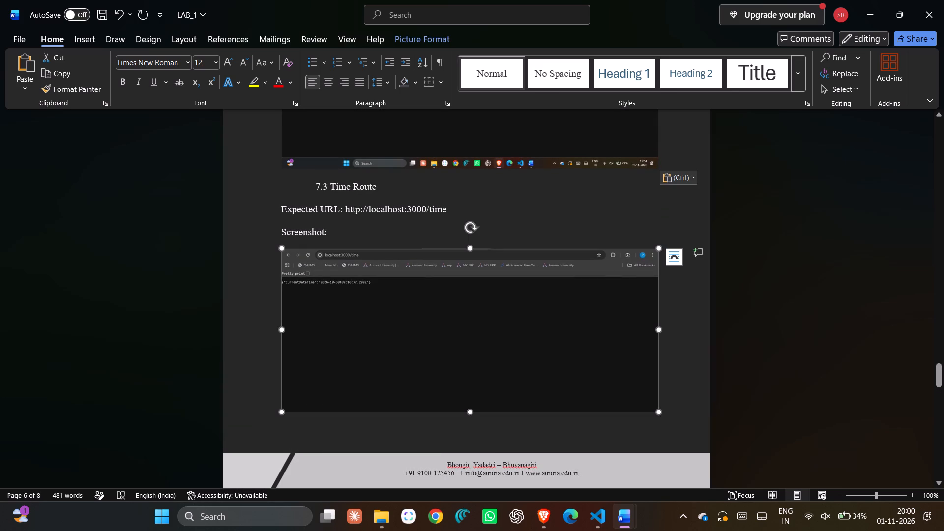
{"action": "scroll", "coordinate": [489, 392], "scroll_direction": "up", "scroll_amount": 6}
{"action": "key", "text": "BackSpace"}
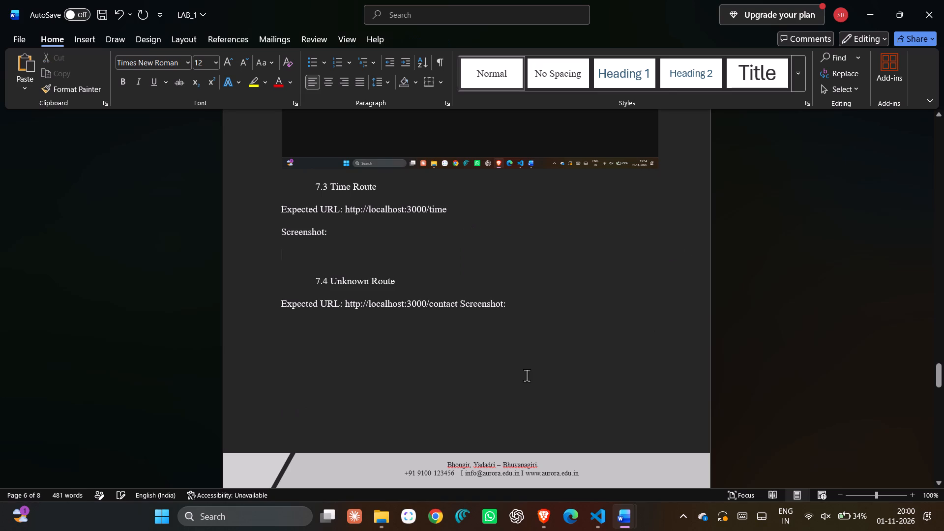
Copy the new full-screen Brave capture of localhost:3000/time from the group of captures placed before 7.1 Home Route.
{"action": "scroll", "coordinate": [527, 375], "scroll_direction": "up", "scroll_amount": 17}
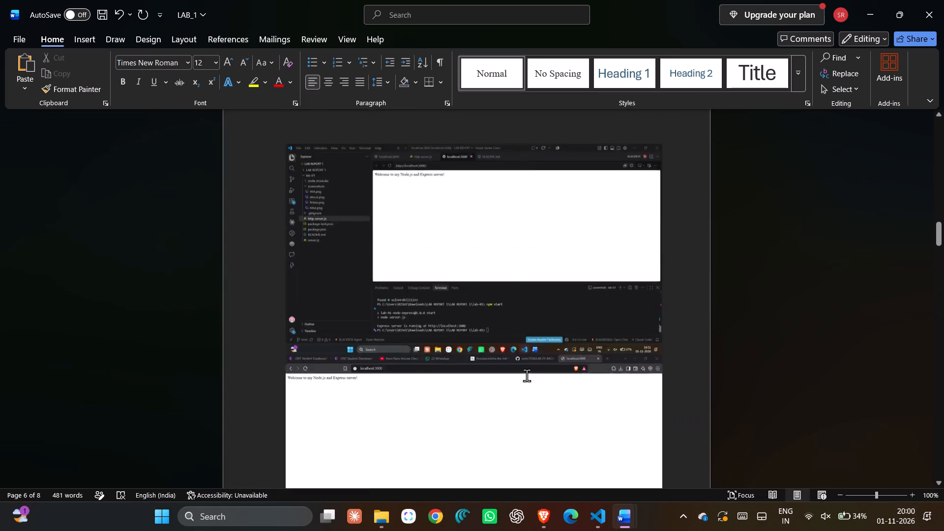
{"action": "scroll", "coordinate": [527, 375], "scroll_direction": "down", "scroll_amount": 9}
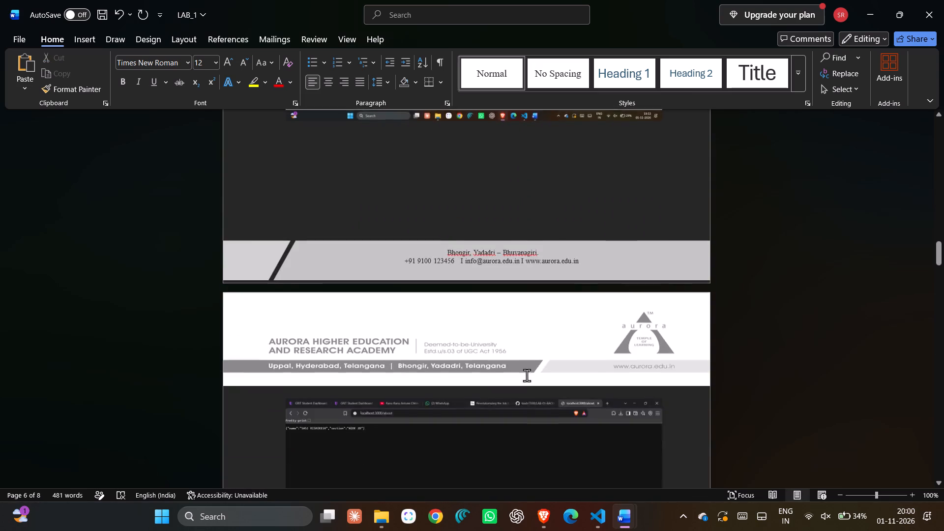
{"action": "scroll", "coordinate": [527, 375], "scroll_direction": "down", "scroll_amount": 5}
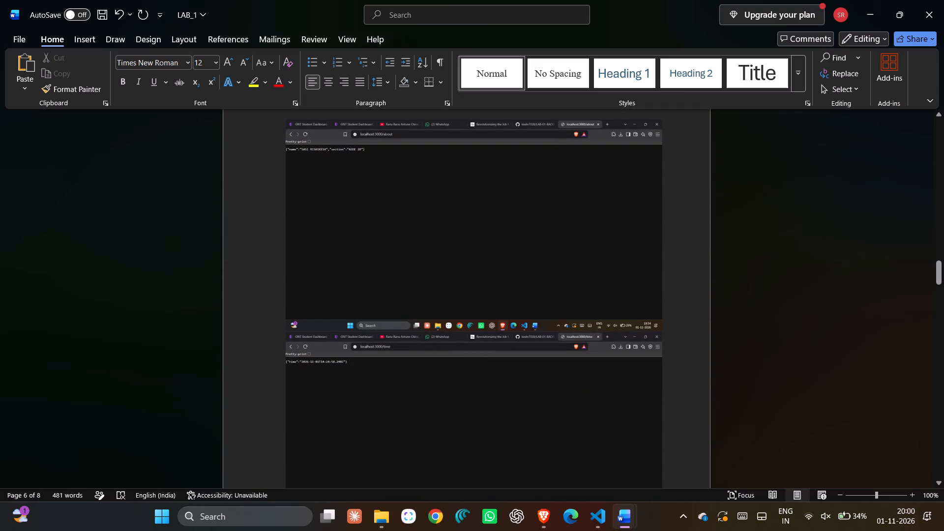
{"action": "scroll", "coordinate": [527, 375], "scroll_direction": "down", "scroll_amount": 1}
{"action": "left_click", "coordinate": [527, 375]}
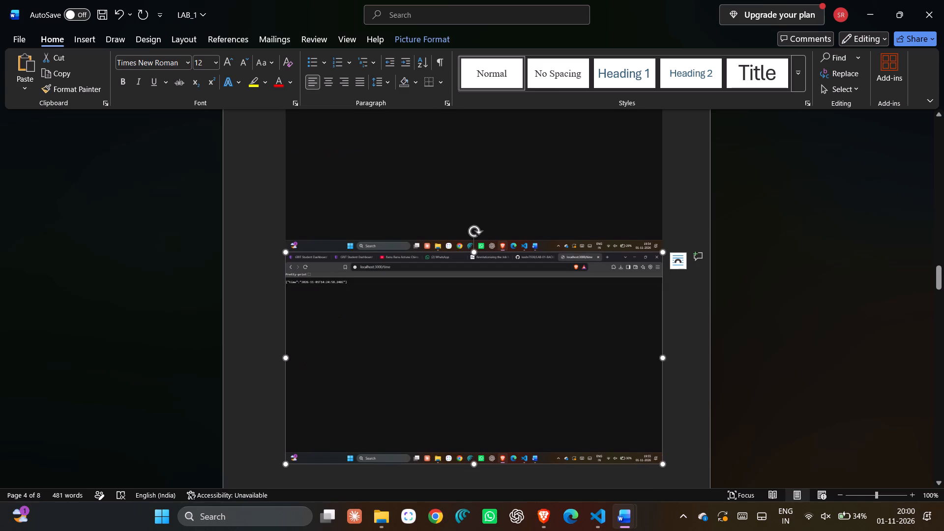
{"action": "key", "text": "ctrl+c"}
{"action": "key", "text": "ctrl+c"}
Paste the copied time capture directly after the Screenshot: label under 7.3 Time Route.
{"action": "scroll", "coordinate": [527, 375], "scroll_direction": "down", "scroll_amount": 3}
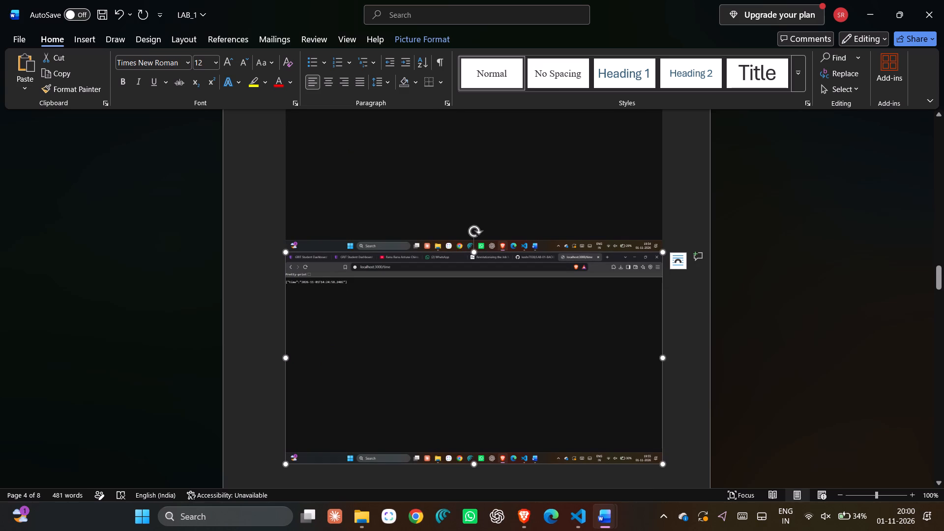
{"action": "scroll", "coordinate": [527, 375], "scroll_direction": "down", "scroll_amount": 7}
{"action": "scroll", "coordinate": [702, 423], "scroll_direction": "down", "scroll_amount": 7}
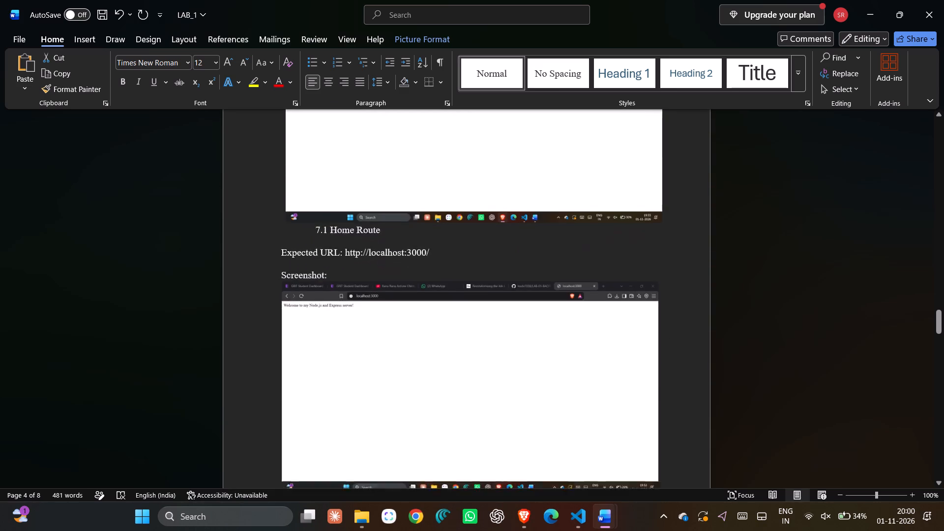
{"action": "scroll", "coordinate": [702, 423], "scroll_direction": "down", "scroll_amount": 4}
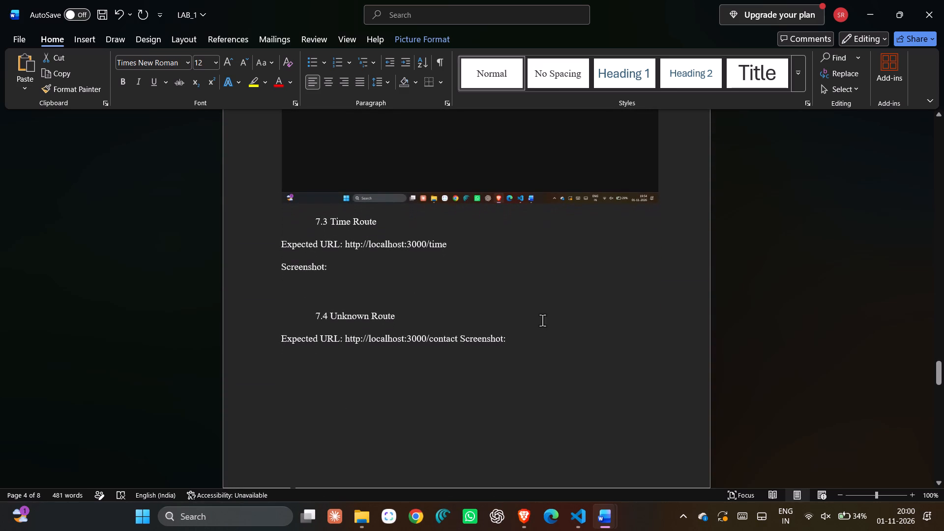
{"action": "left_click", "coordinate": [370, 272]}
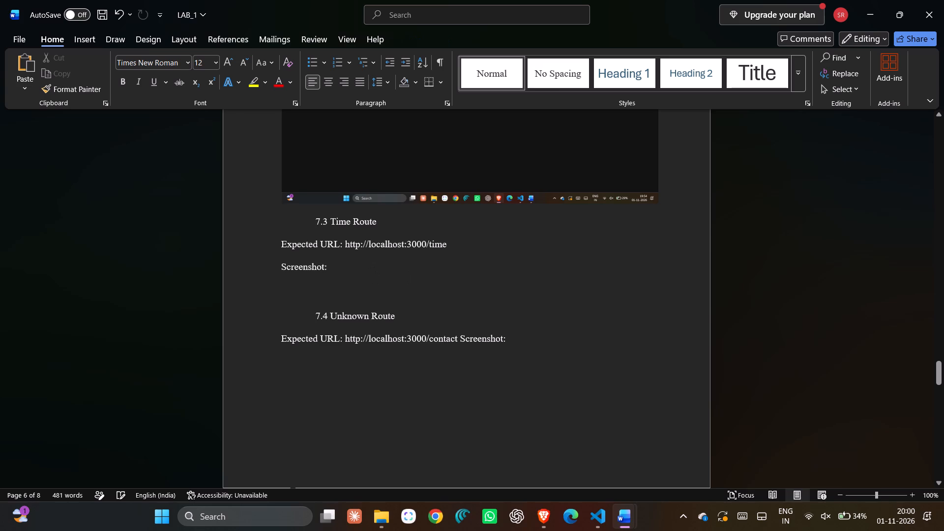
{"action": "key", "text": "ctrl+v"}
Shrink the pasted time capture proportionally to about 90% of its size.
{"action": "scroll", "coordinate": [497, 295], "scroll_direction": "up", "scroll_amount": 4}
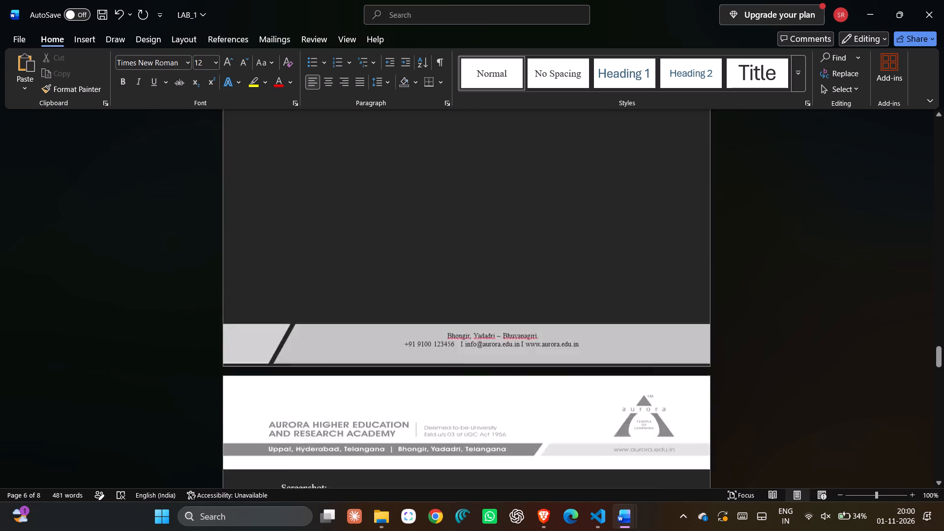
{"action": "scroll", "coordinate": [497, 295], "scroll_direction": "down", "scroll_amount": 1}
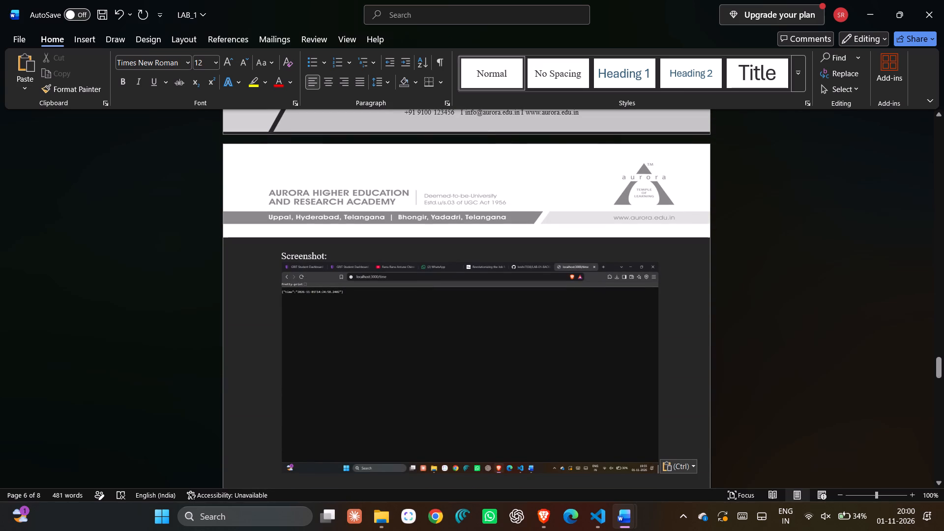
{"action": "left_click", "coordinate": [646, 458]}
{"action": "left_click_drag", "start_coordinate": [658, 477], "coordinate": [621, 437]}
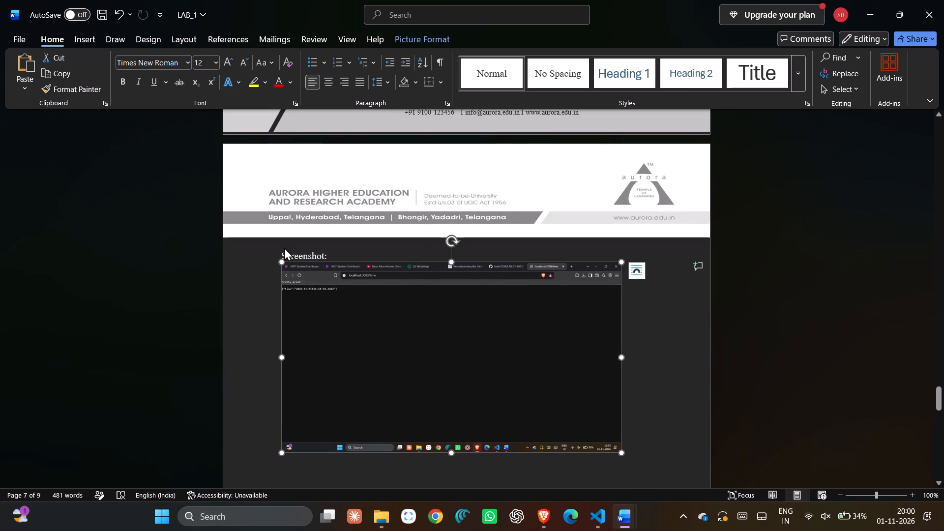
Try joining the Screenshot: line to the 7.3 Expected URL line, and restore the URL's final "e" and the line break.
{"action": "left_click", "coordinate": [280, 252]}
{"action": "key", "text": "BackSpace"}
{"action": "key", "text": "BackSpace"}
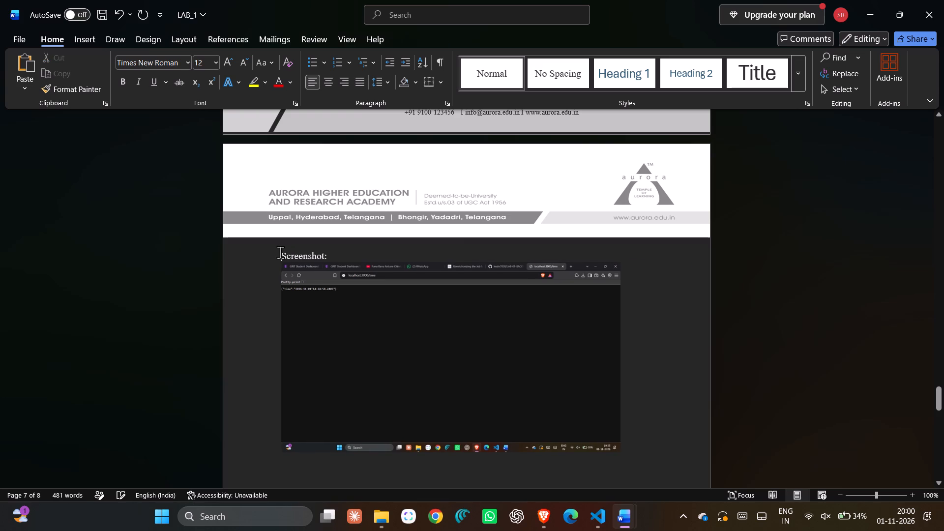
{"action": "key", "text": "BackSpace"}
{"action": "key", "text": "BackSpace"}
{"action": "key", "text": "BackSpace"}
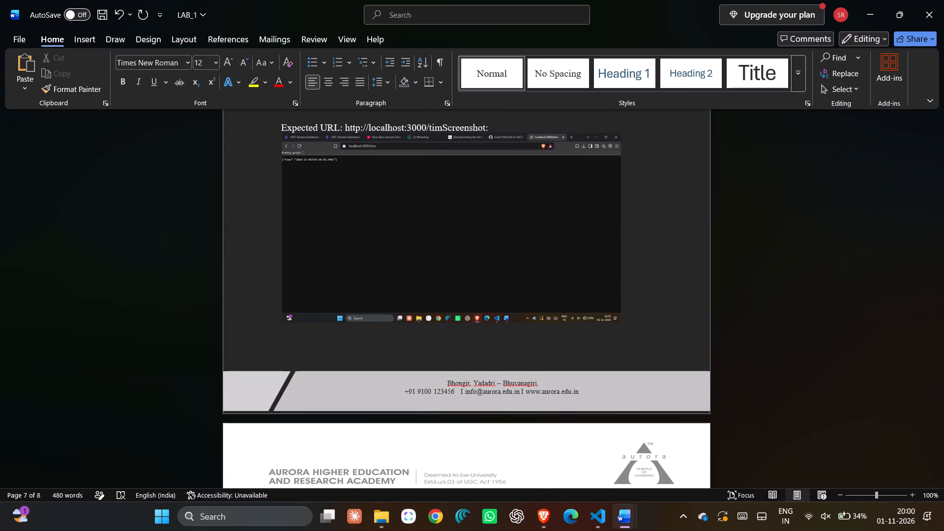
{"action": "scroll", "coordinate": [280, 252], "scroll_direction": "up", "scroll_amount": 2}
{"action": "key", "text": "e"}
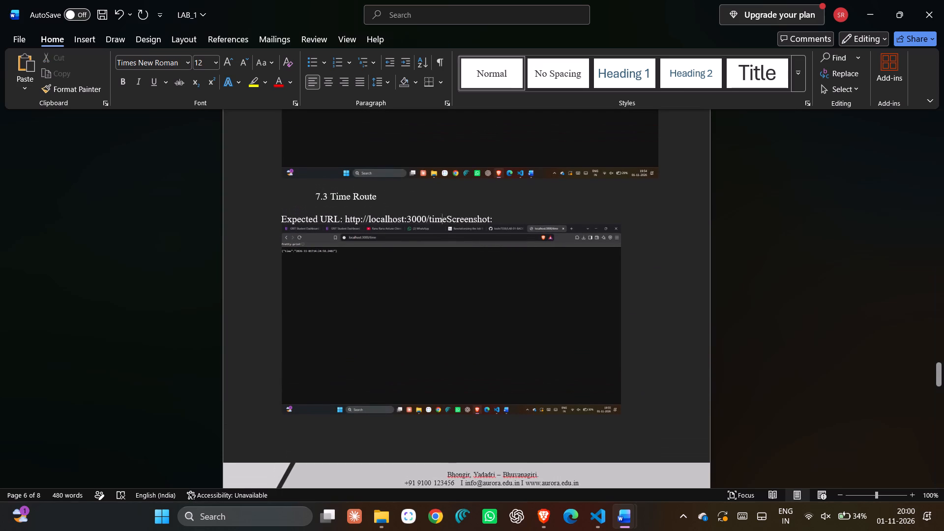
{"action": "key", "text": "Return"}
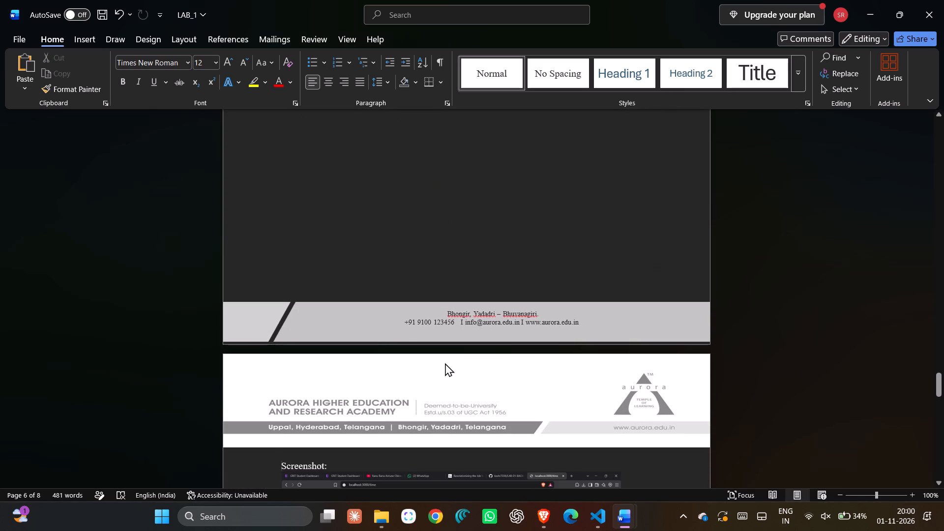
Reduce only the height of the time capture by about a tenth so it fits on the page with its 7.3 Time Route heading.
{"action": "scroll", "coordinate": [445, 363], "scroll_direction": "down", "scroll_amount": 4}
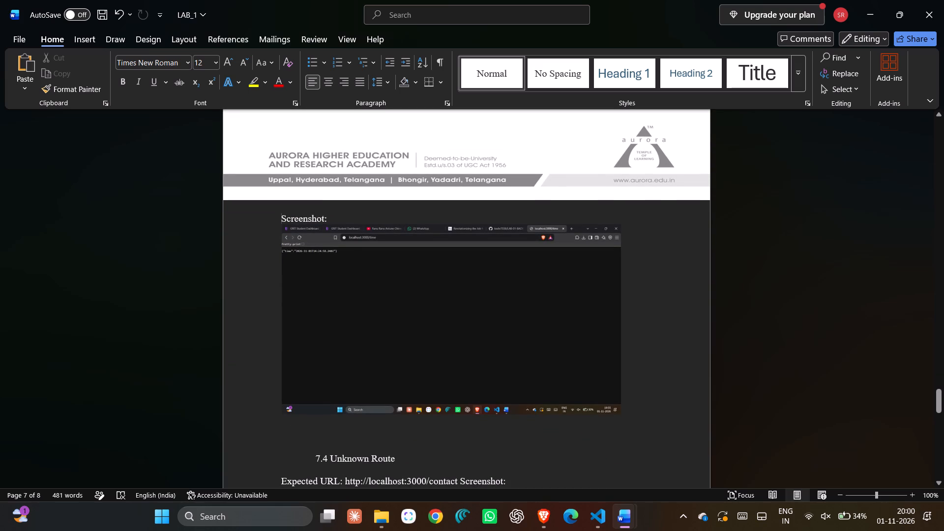
{"action": "left_click", "coordinate": [448, 355]}
{"action": "left_click_drag", "start_coordinate": [450, 414], "coordinate": [449, 393]}
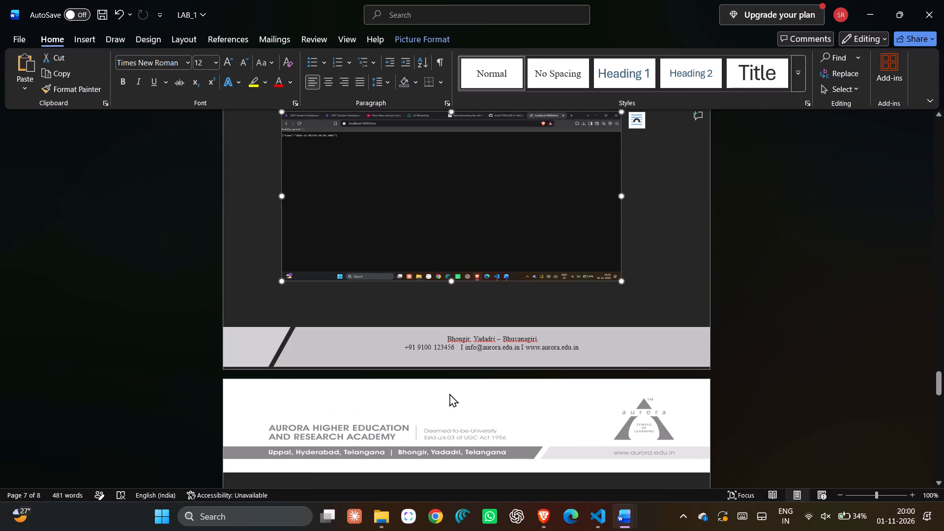
Check the page layout of the captures under 7.1 Home Route, 7.2 About Route and 7.3 Time Route, down to 7.4 Unknown Route.
{"action": "scroll", "coordinate": [592, 370], "scroll_direction": "up", "scroll_amount": 2}
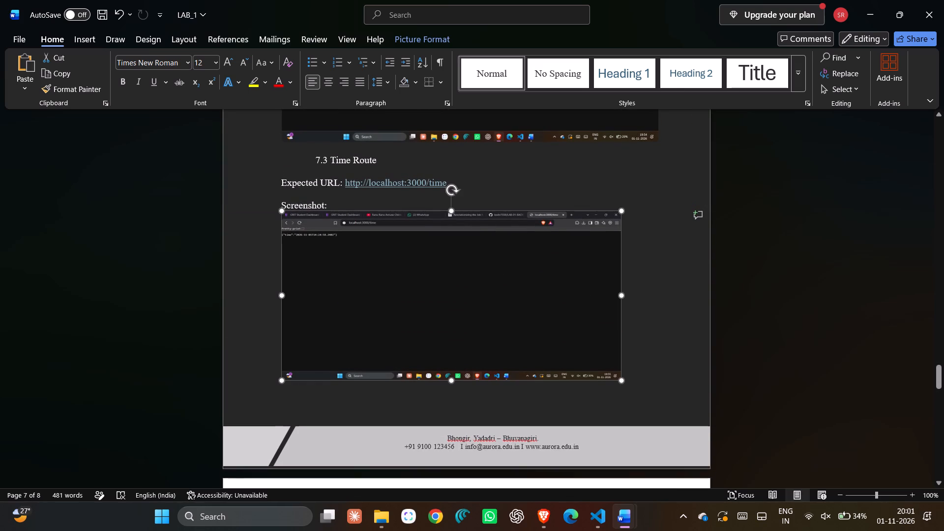
{"action": "scroll", "coordinate": [449, 248], "scroll_direction": "up", "scroll_amount": 17, "text": "ctrl"}
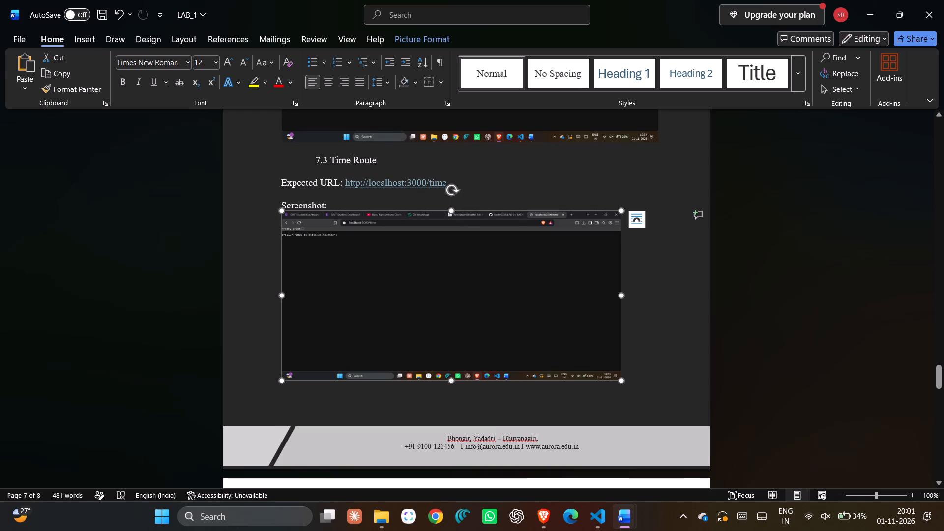
{"action": "scroll", "coordinate": [479, 286], "scroll_direction": "up", "scroll_amount": 1, "text": "ctrl"}
{"action": "left_click", "coordinate": [769, 316]}
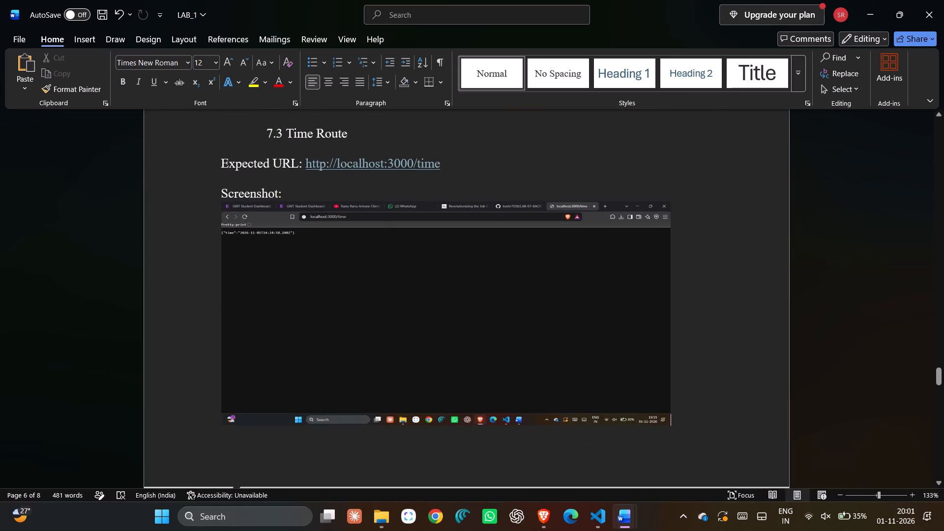
{"action": "scroll", "coordinate": [480, 236], "scroll_direction": "up", "scroll_amount": 1}
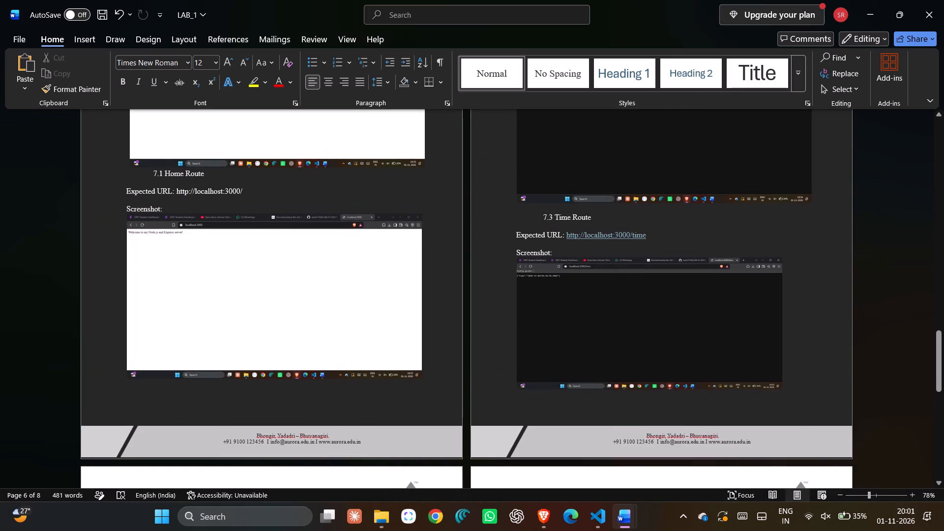
{"action": "scroll", "coordinate": [480, 236], "scroll_direction": "up", "scroll_amount": 1}
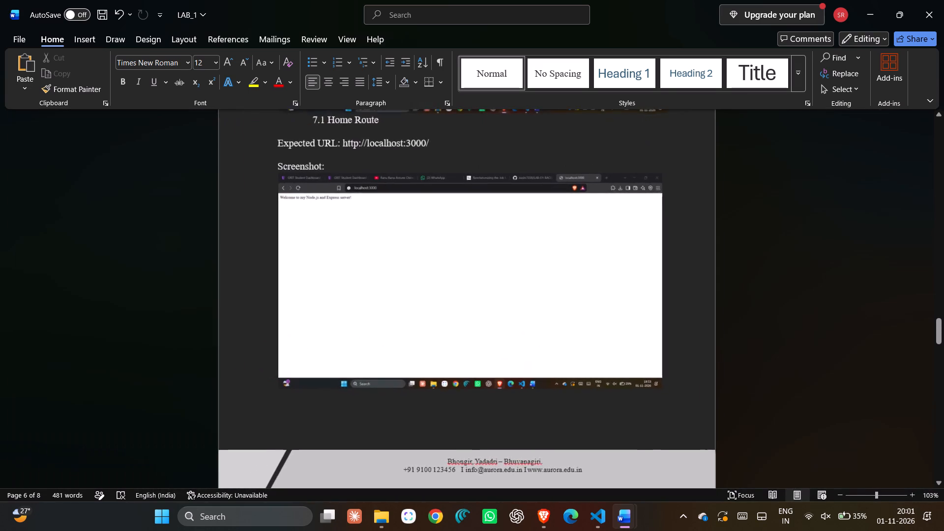
{"action": "scroll", "coordinate": [480, 236], "scroll_direction": "down", "scroll_amount": 3}
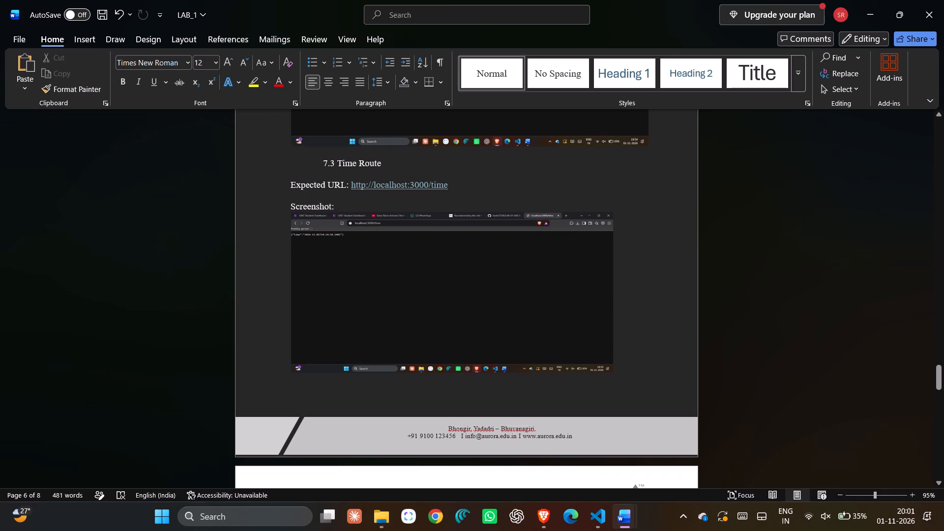
{"action": "scroll", "coordinate": [480, 236], "scroll_direction": "down", "scroll_amount": 1}
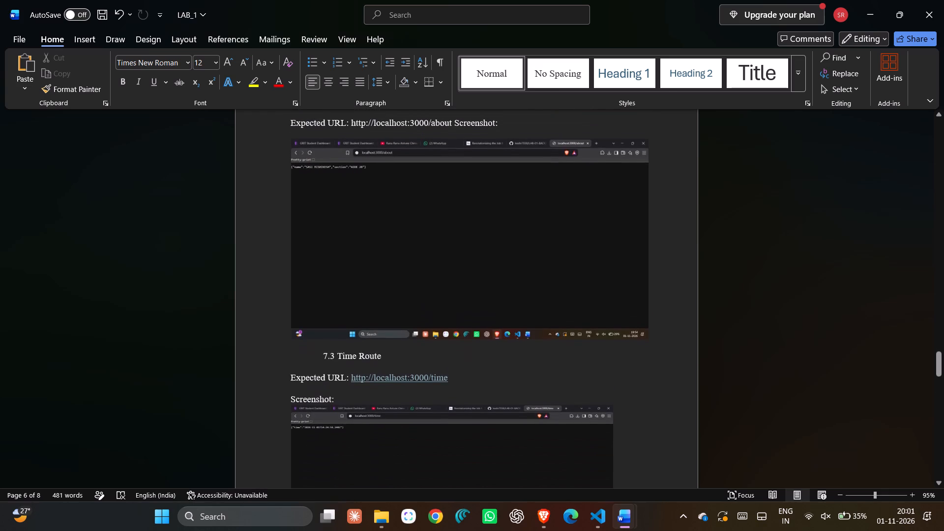
{"action": "scroll", "coordinate": [480, 236], "scroll_direction": "down", "scroll_amount": 5}
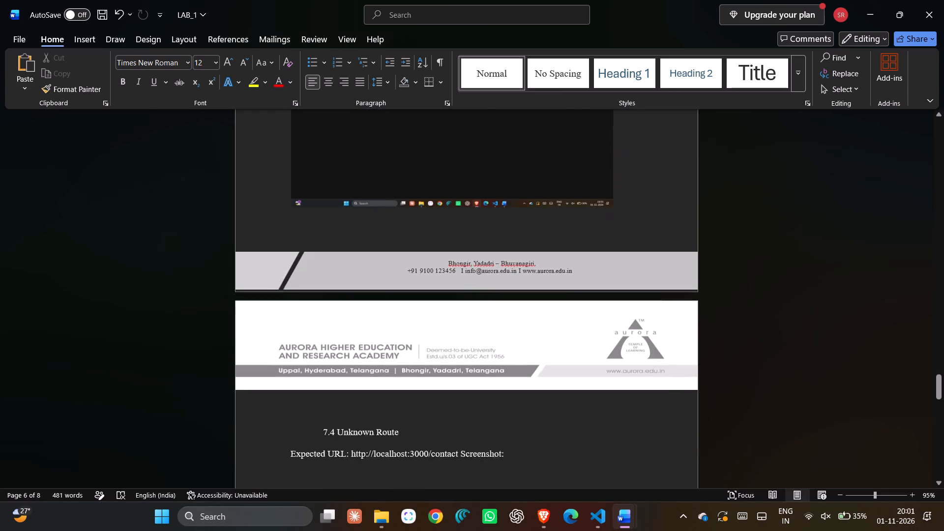
Check the old screenshot under 7.4 Unknown Route and the Screenshot: line under 7.5 Basic HTTP Server.
{"action": "scroll", "coordinate": [480, 236], "scroll_direction": "down", "scroll_amount": 1}
{"action": "scroll", "coordinate": [558, 343], "scroll_direction": "down", "scroll_amount": 1}
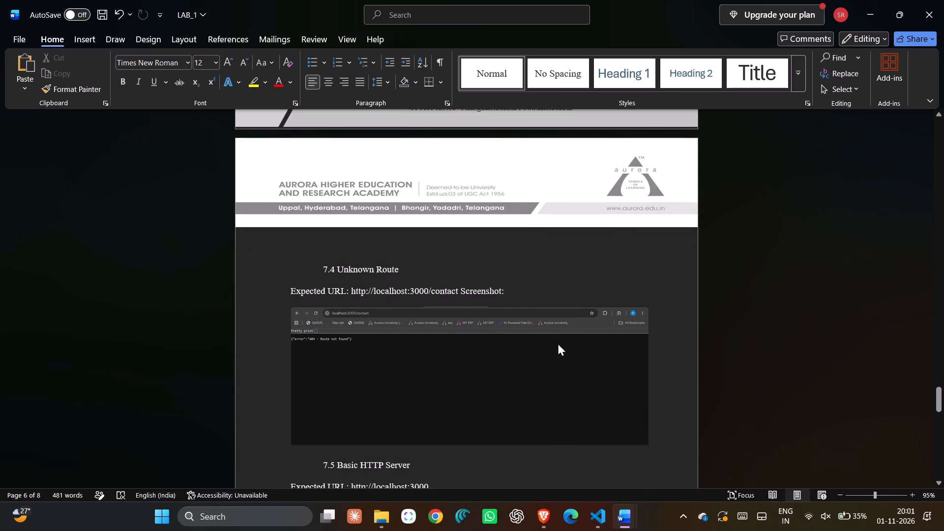
{"action": "scroll", "coordinate": [558, 343], "scroll_direction": "down", "scroll_amount": 2}
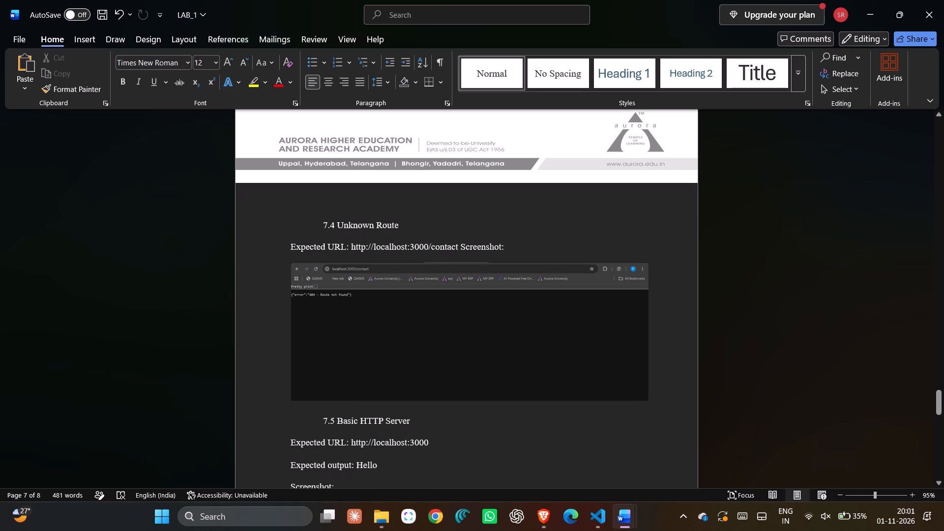
{"action": "scroll", "coordinate": [558, 343], "scroll_direction": "down", "scroll_amount": 1}
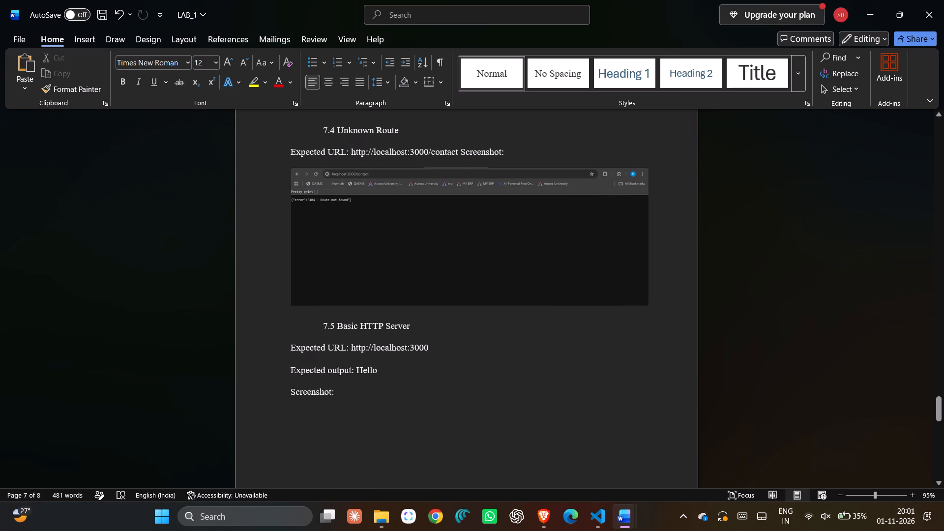
{"action": "scroll", "coordinate": [558, 343], "scroll_direction": "down", "scroll_amount": 1}
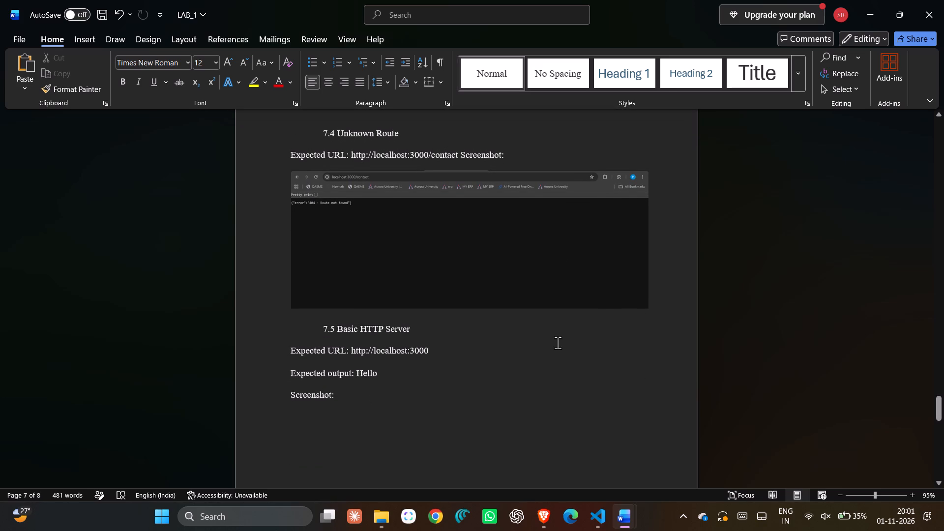
Select the full-screen Brave capture of localhost:3000/contact located just above the 7.1 Home Route heading.
{"action": "scroll", "coordinate": [558, 343], "scroll_direction": "up", "scroll_amount": 20}
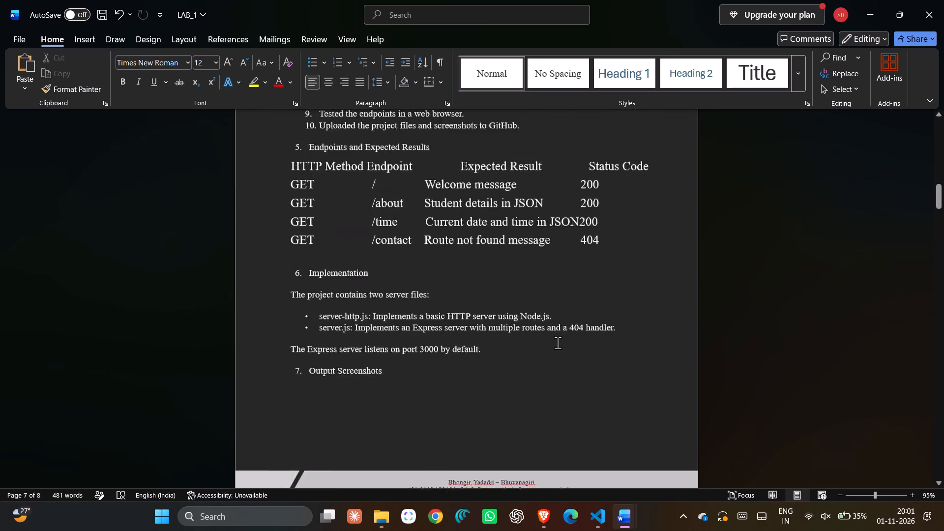
{"action": "scroll", "coordinate": [558, 343], "scroll_direction": "up", "scroll_amount": 5}
{"action": "scroll", "coordinate": [558, 343], "scroll_direction": "down", "scroll_amount": 11}
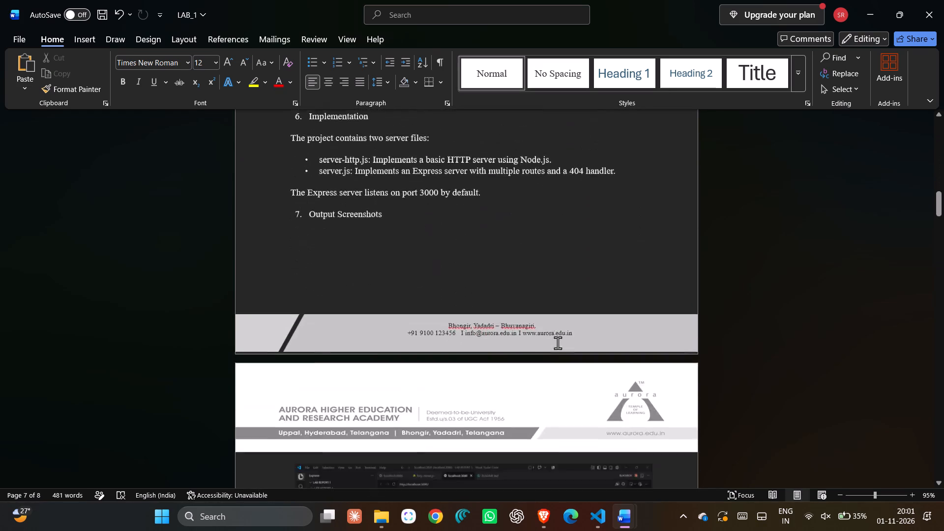
{"action": "scroll", "coordinate": [558, 343], "scroll_direction": "down", "scroll_amount": 8}
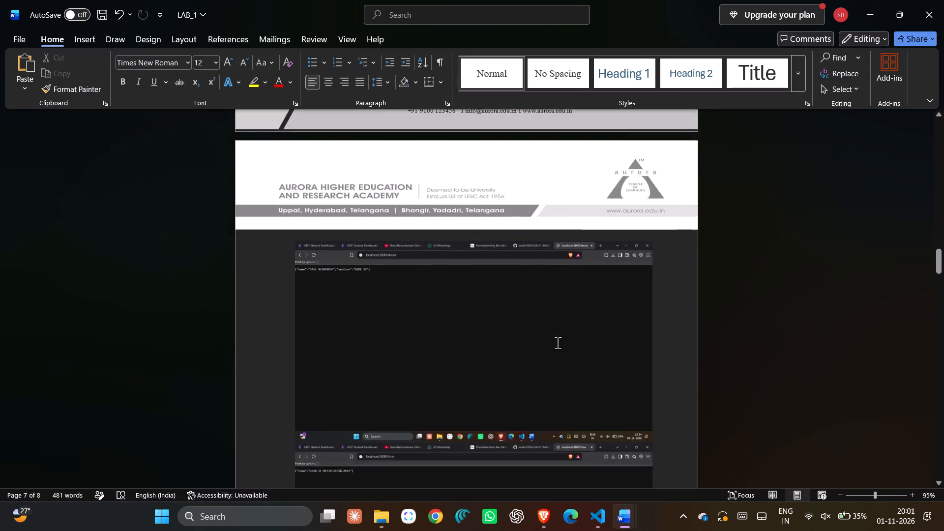
{"action": "scroll", "coordinate": [558, 343], "scroll_direction": "down", "scroll_amount": 4}
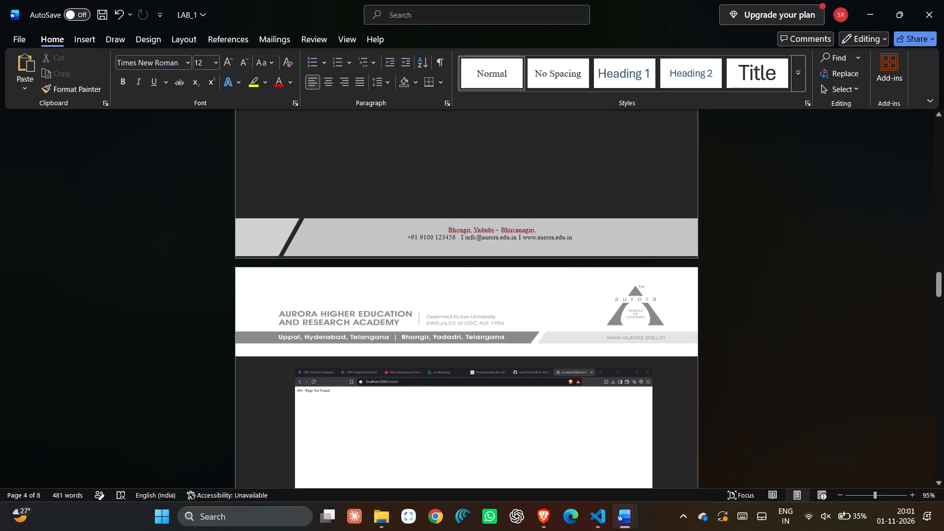
{"action": "left_click", "coordinate": [540, 413]}
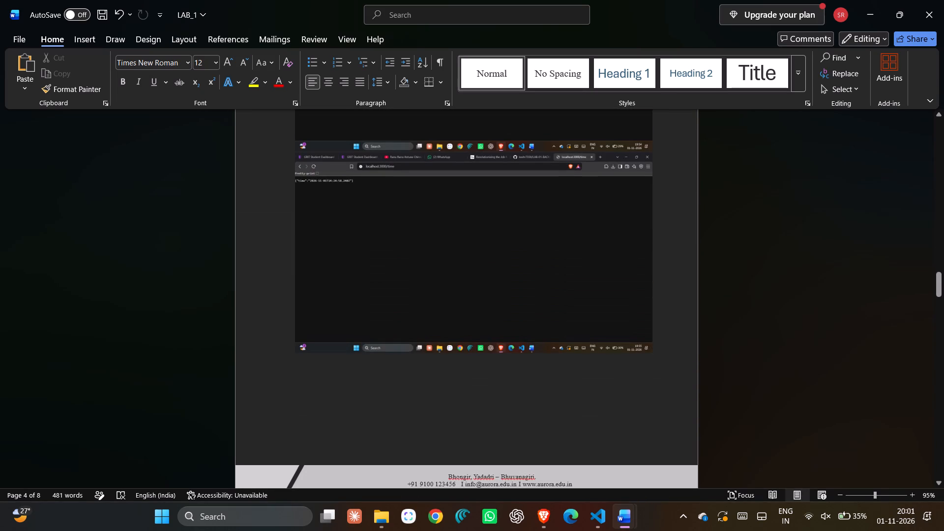
{"action": "scroll", "coordinate": [540, 413], "scroll_direction": "down", "scroll_amount": 6}
{"action": "left_click", "coordinate": [467, 372]}
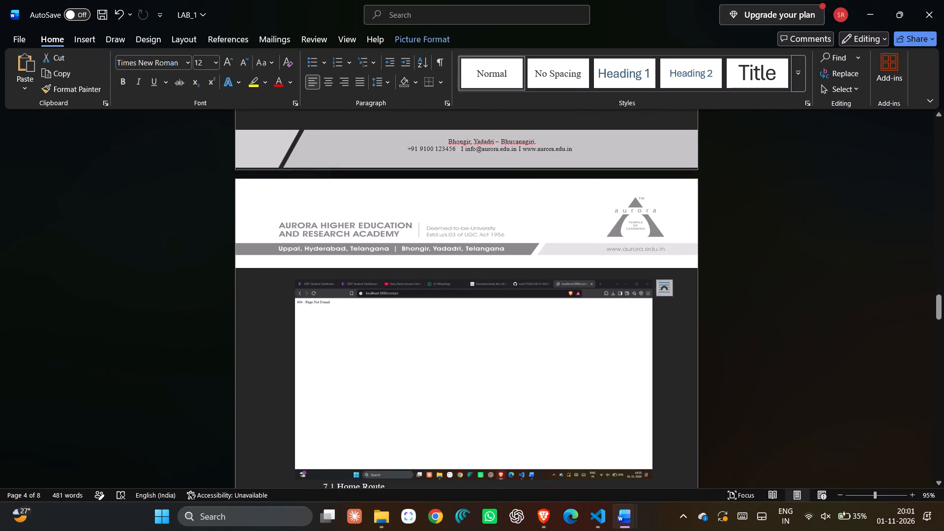